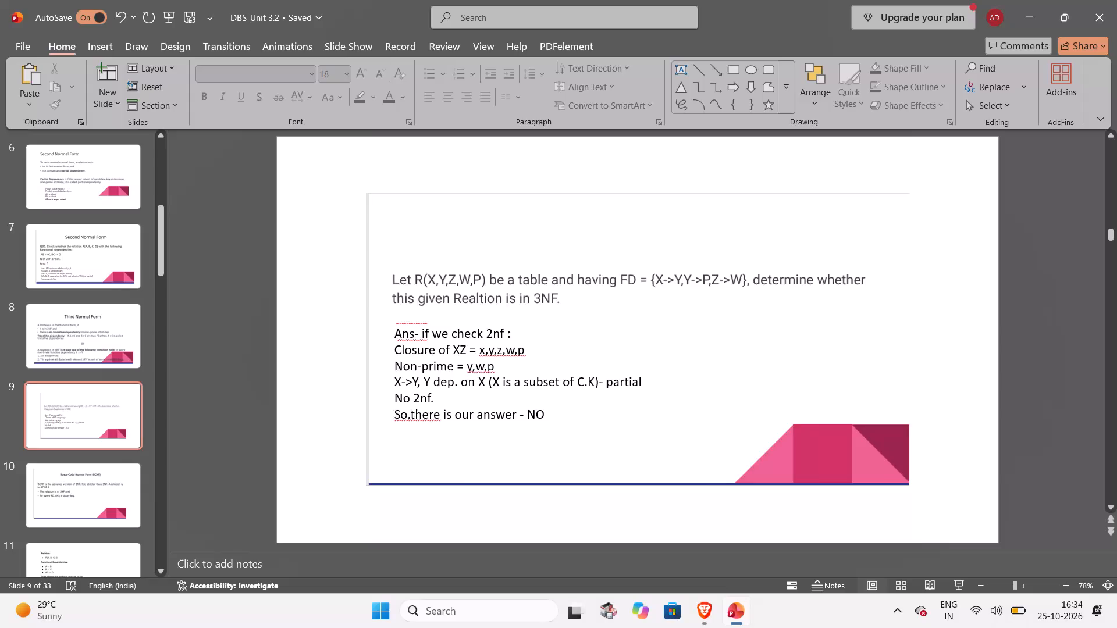
Review the Third Normal Form slide and the BCNF definition, ending on slide 11 with the R(A, B, C, D) BCNF exercise.
{"action": "key", "text": "Up"}
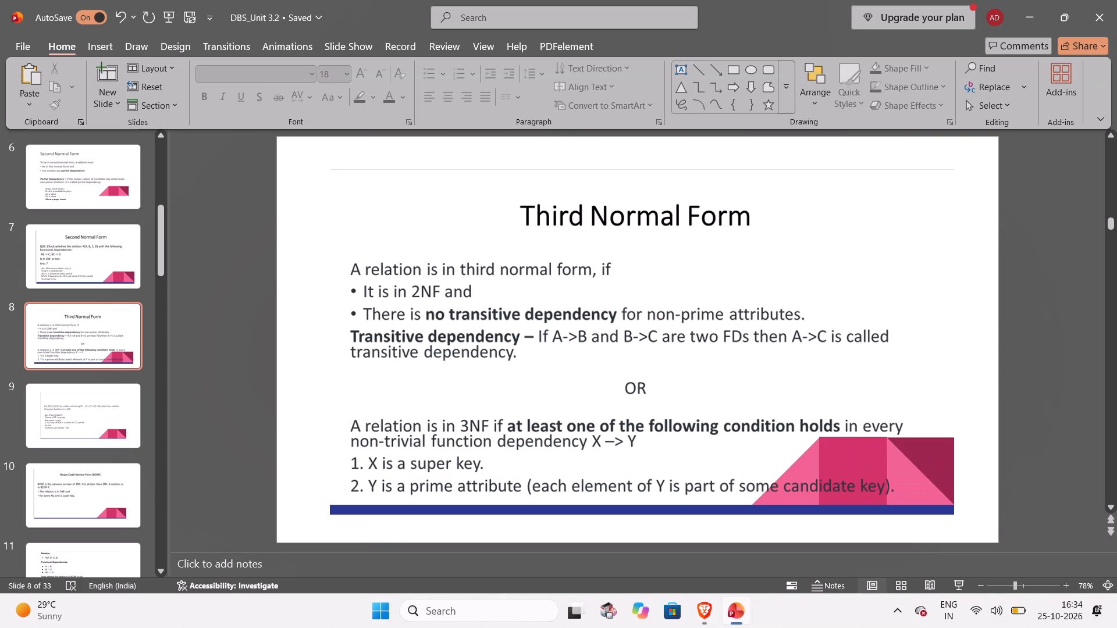
{"action": "key", "text": "Down"}
{"action": "key", "text": "Down"}
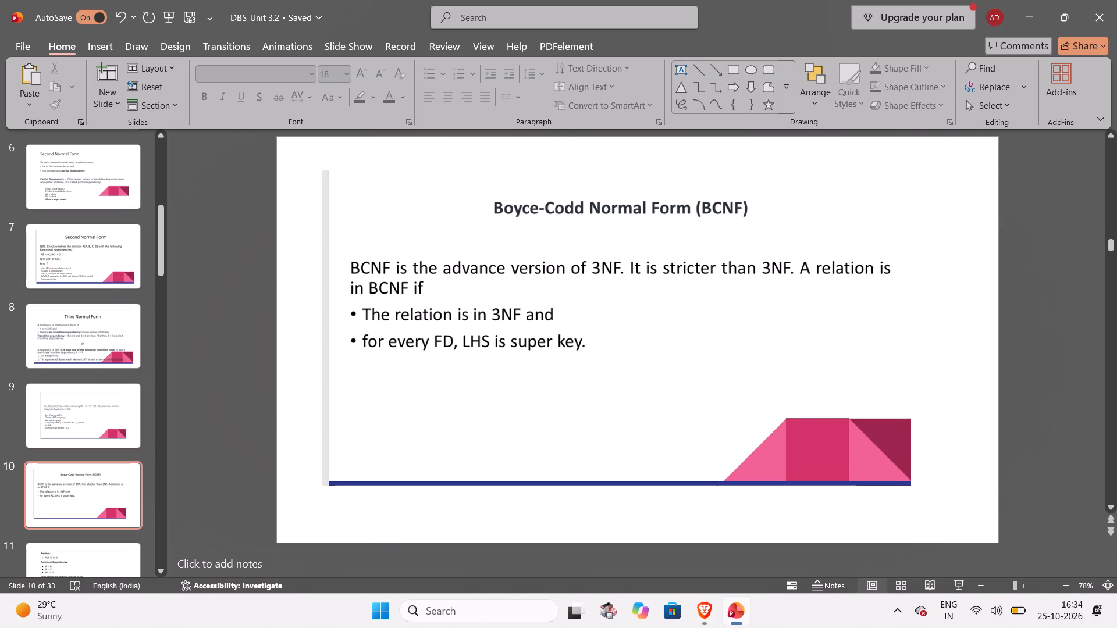
{"action": "key", "text": "Down"}
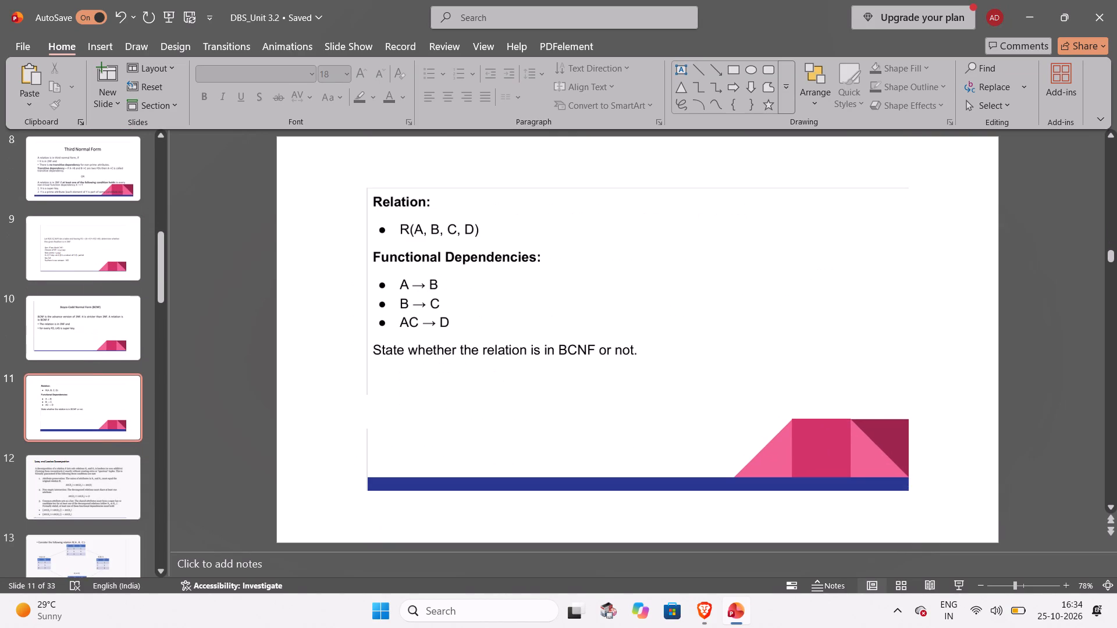
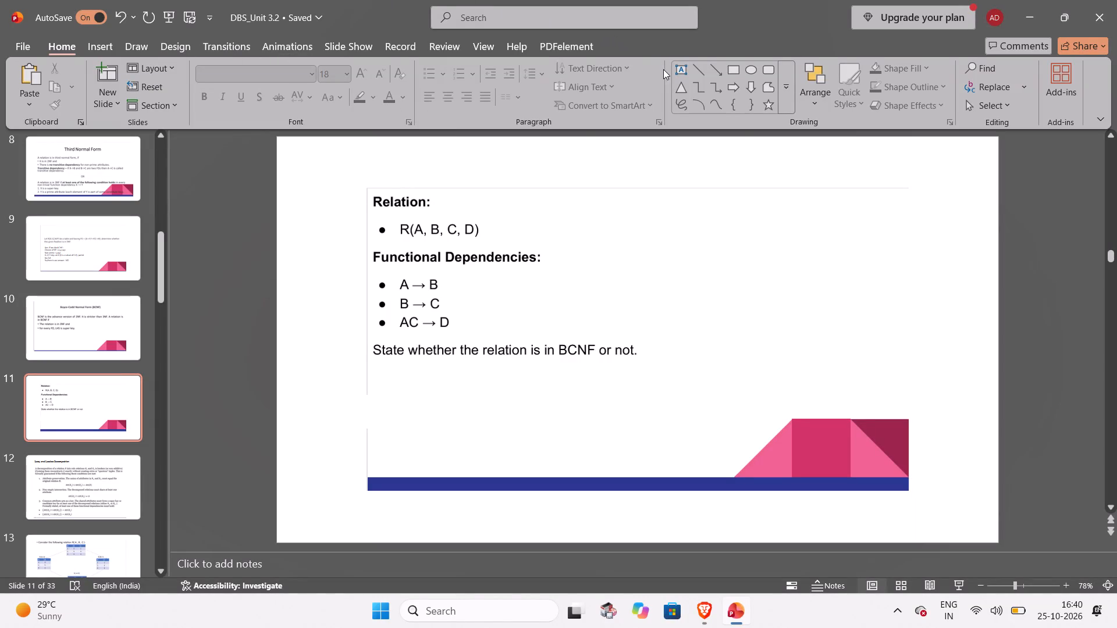
Draw a wide text box in the blank area below the BCNF question on slide 11.
{"action": "left_click", "coordinate": [682, 70]}
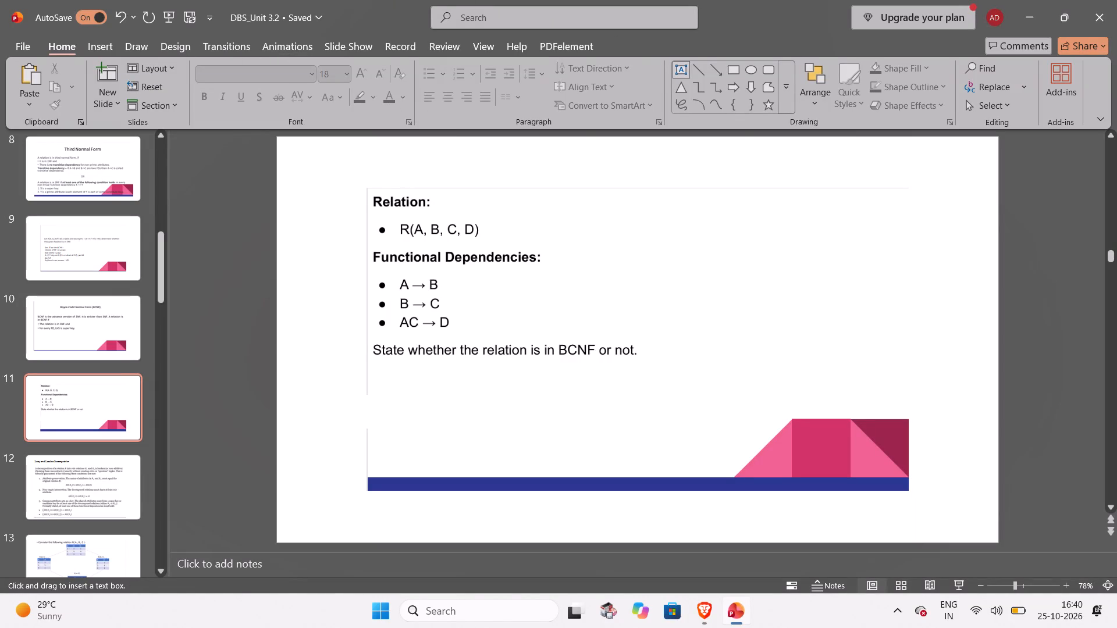
{"action": "left_click_drag", "start_coordinate": [372, 370], "coordinate": [720, 469]}
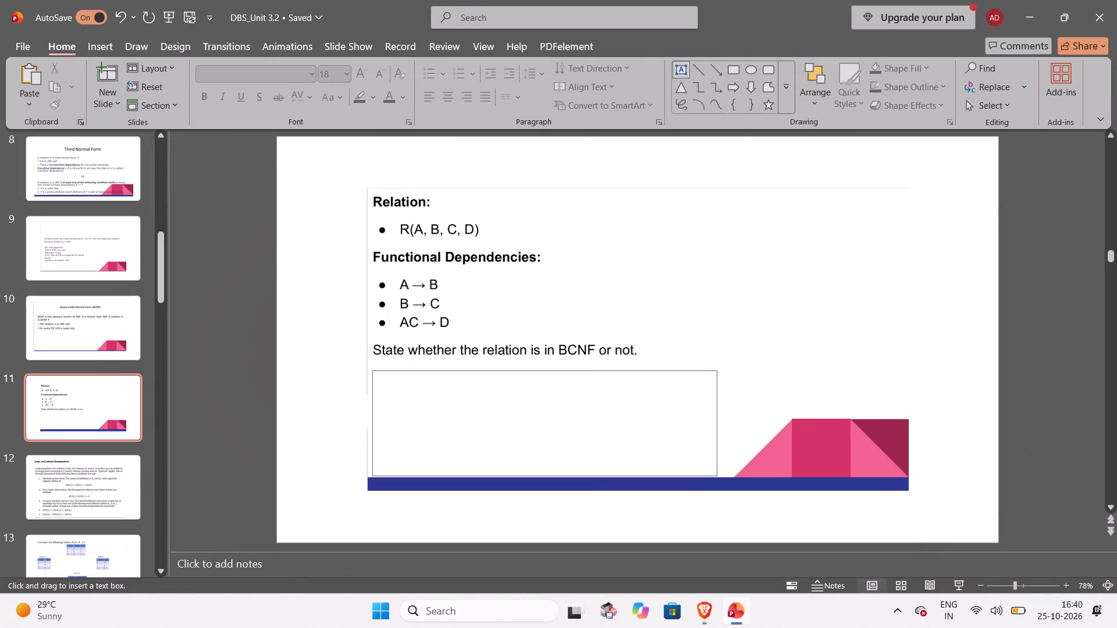
{"action": "left_click_drag", "start_coordinate": [720, 469], "coordinate": [735, 470]}
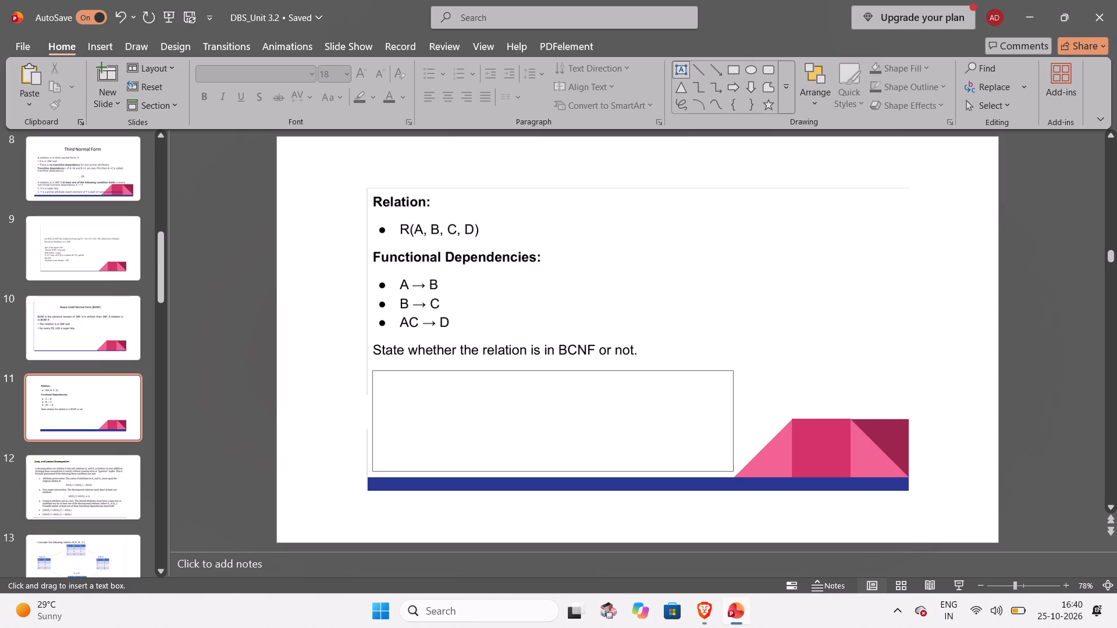
{"action": "left_click_drag", "start_coordinate": [735, 470], "coordinate": [737, 475]}
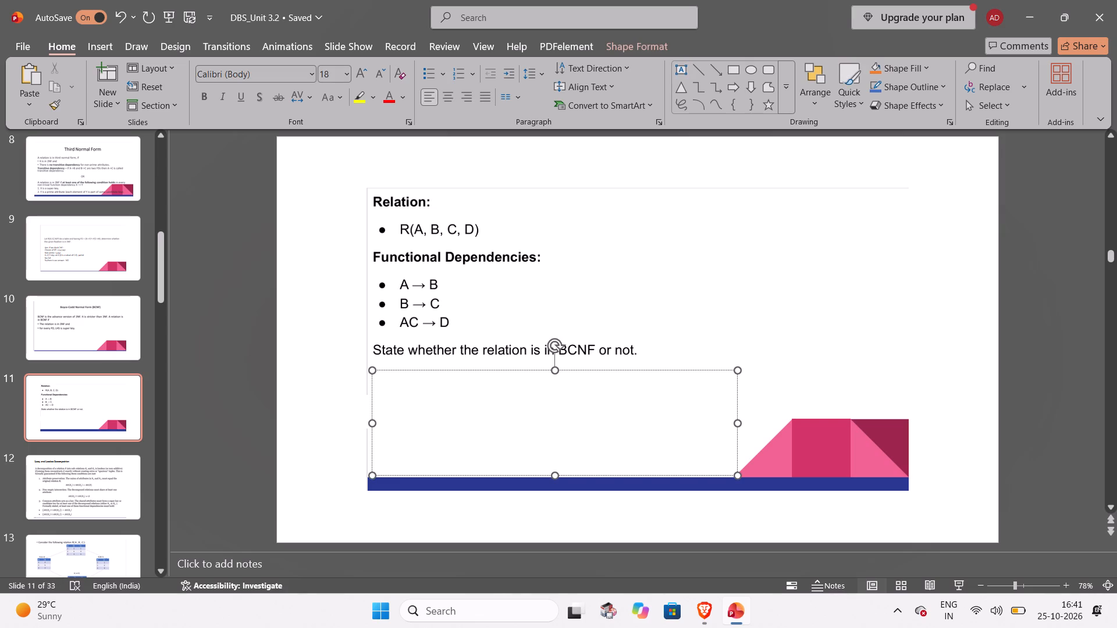
Start the answer in the new text box with the label "Ans -".
{"action": "type", "text": "Sn"}
{"action": "key", "text": "BackSpace"}
{"action": "key", "text": "BackSpace"}
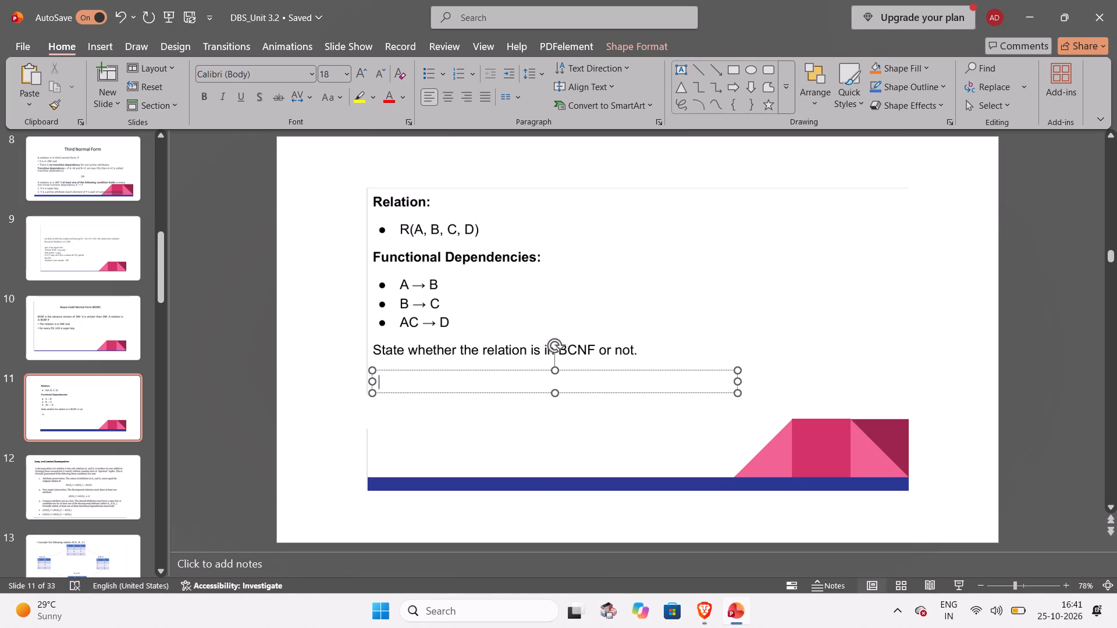
{"action": "key", "text": "shift+s"}
{"action": "key", "text": "BackSpace"}
{"action": "type", "text": "Ans"}
{"action": "key", "text": "space"}
{"action": "type", "text": "-"}
{"action": "key", "text": "space"}
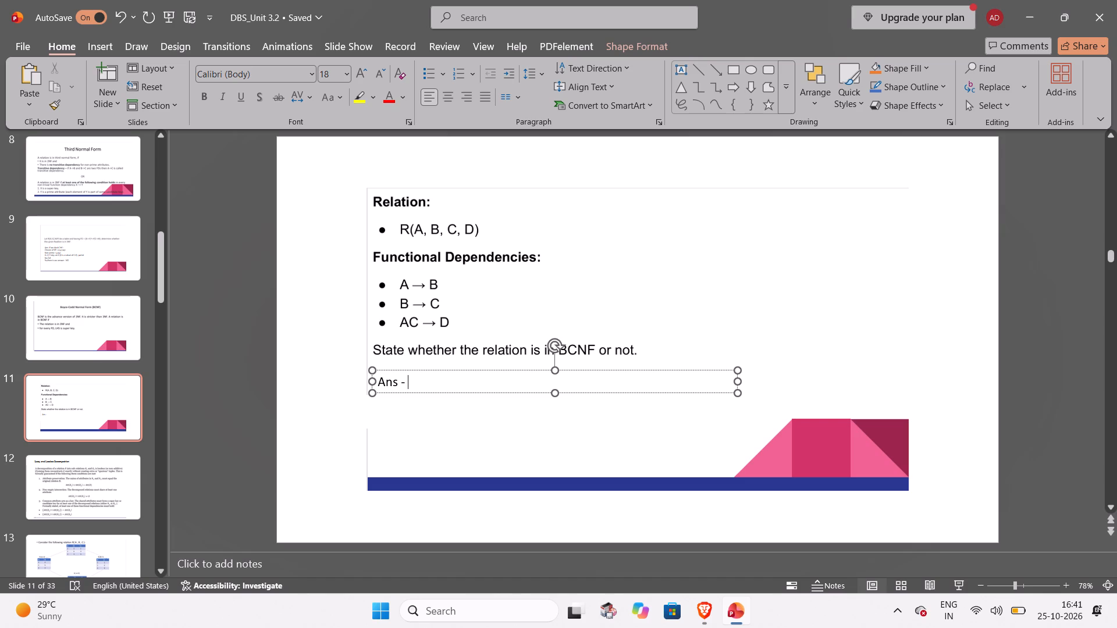
Write the closure of A after the answer label as "A+ = A,B,C,D".
{"action": "key", "text": "shift+a"}
{"action": "key", "text": "shift+plus"}
{"action": "key", "text": "space"}
{"action": "type", "text": "="}
{"action": "key", "text": "space"}
{"action": "key", "text": "shift+a"}
{"action": "key", "text": "comma"}
{"action": "type", "text": "B<"}
{"action": "key", "text": "BackSpace"}
{"action": "key", "text": "space"}
{"action": "key", "text": "BackSpace"}
{"action": "key", "text": "comma"}
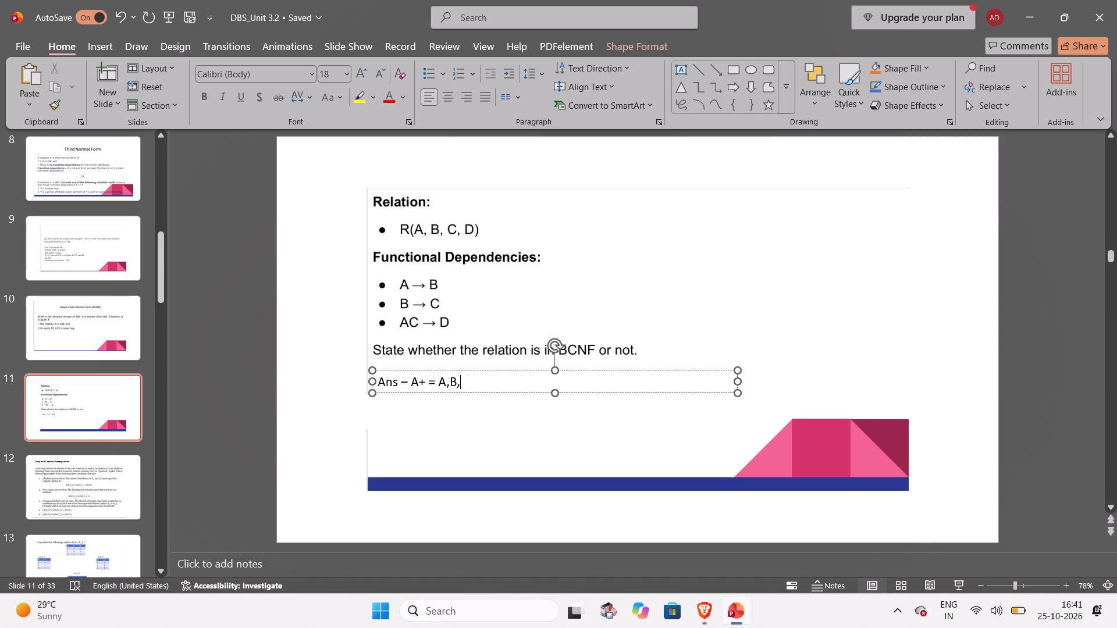
{"action": "key", "text": "c"}
{"action": "key", "text": "BackSpace"}
{"action": "type", "text": "XC"}
{"action": "key", "text": "BackSpace"}
{"action": "key", "text": "BackSpace"}
{"action": "key", "text": "shift+c"}
{"action": "key", "text": "m"}
{"action": "key", "text": "BackSpace"}
{"action": "key", "text": "comma"}
{"action": "key", "text": "shift+d"}
Add a second answer line reading "A is a superkey.".
{"action": "key", "text": "Return"}
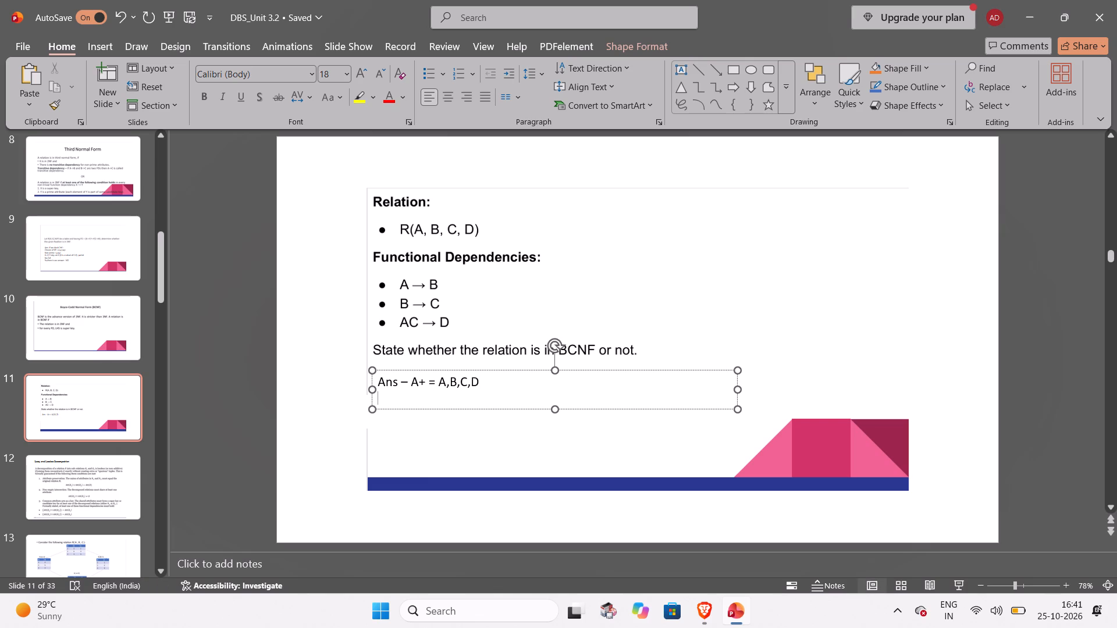
{"action": "type", "text": "A is a"}
{"action": "key", "text": "space"}
{"action": "type", "text": "su"}
{"action": "type", "text": "per"}
{"action": "key", "text": "space"}
{"action": "key", "text": "BackSpace"}
{"action": "type", "text": "key"}
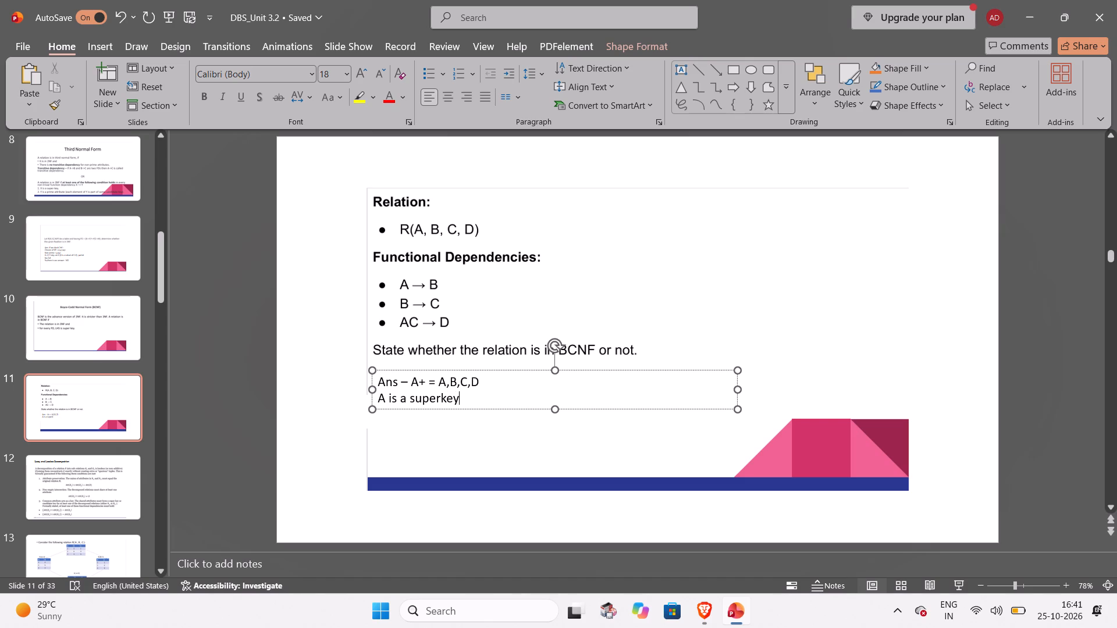
{"action": "key", "text": "period"}
Add the closure line "B+ = B,C" and, on the line below it, "B is not a super key".
{"action": "key", "text": "Return"}
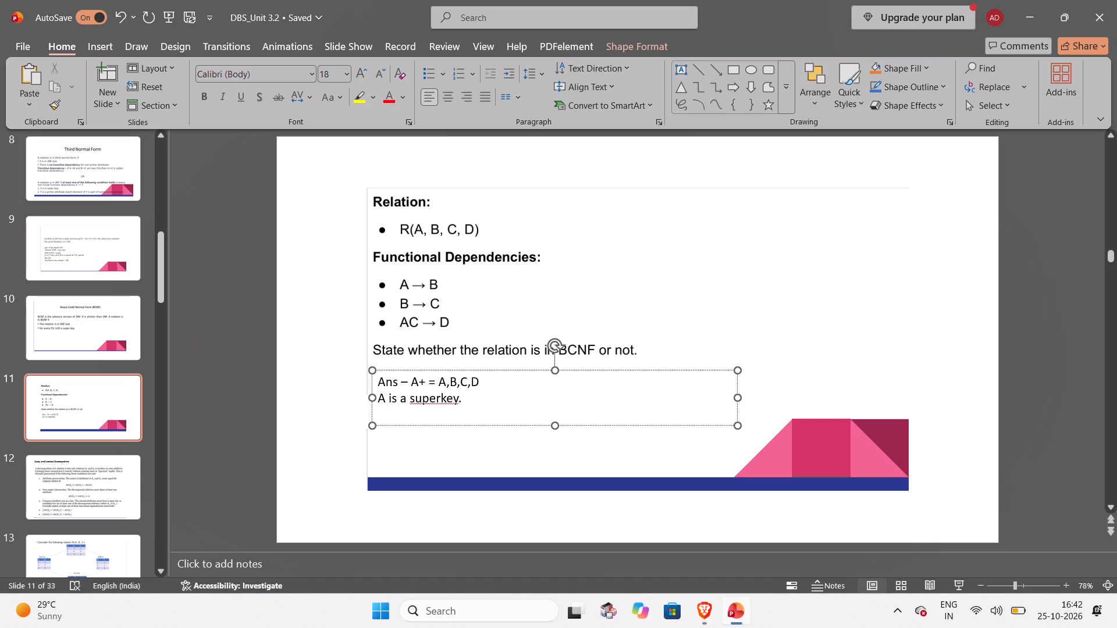
{"action": "type", "text": "b+"}
{"action": "key", "text": "space"}
{"action": "type", "text": "="}
{"action": "key", "text": "space"}
{"action": "key", "text": "shift+b"}
{"action": "key", "text": "shift+less"}
{"action": "key", "text": "BackSpace"}
{"action": "type", "text": ",C"}
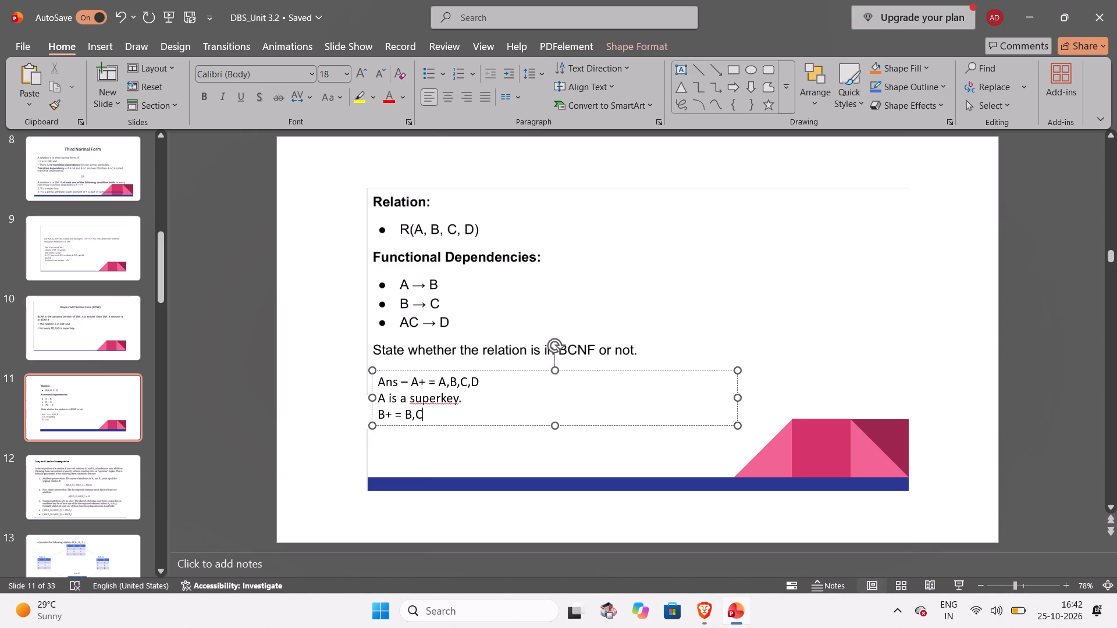
{"action": "key", "text": "Return"}
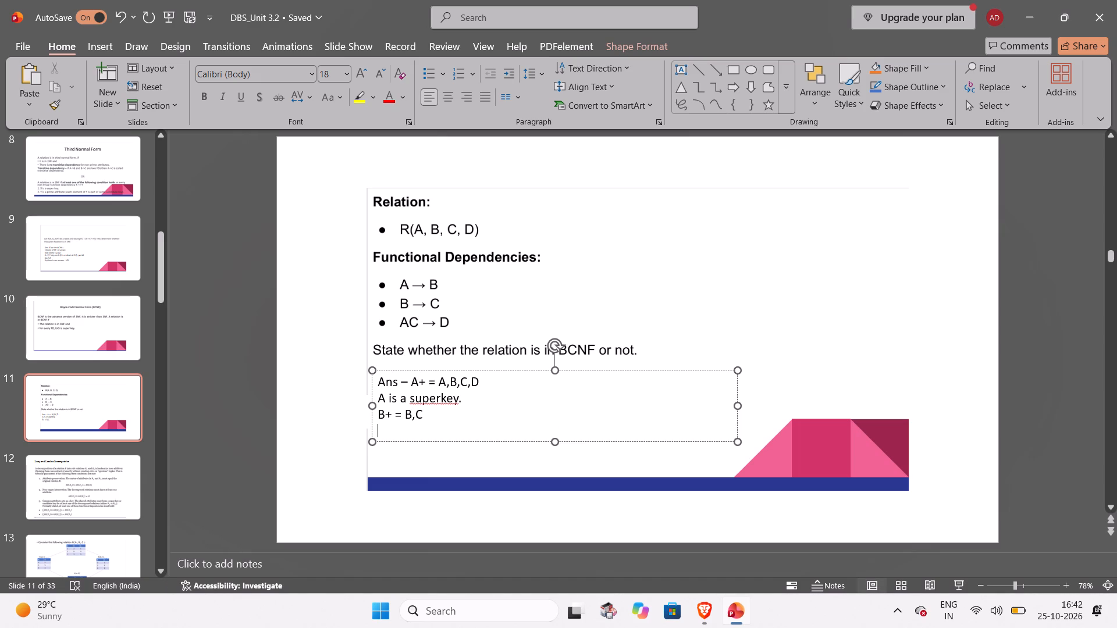
{"action": "type", "text": "B is not a super key"}
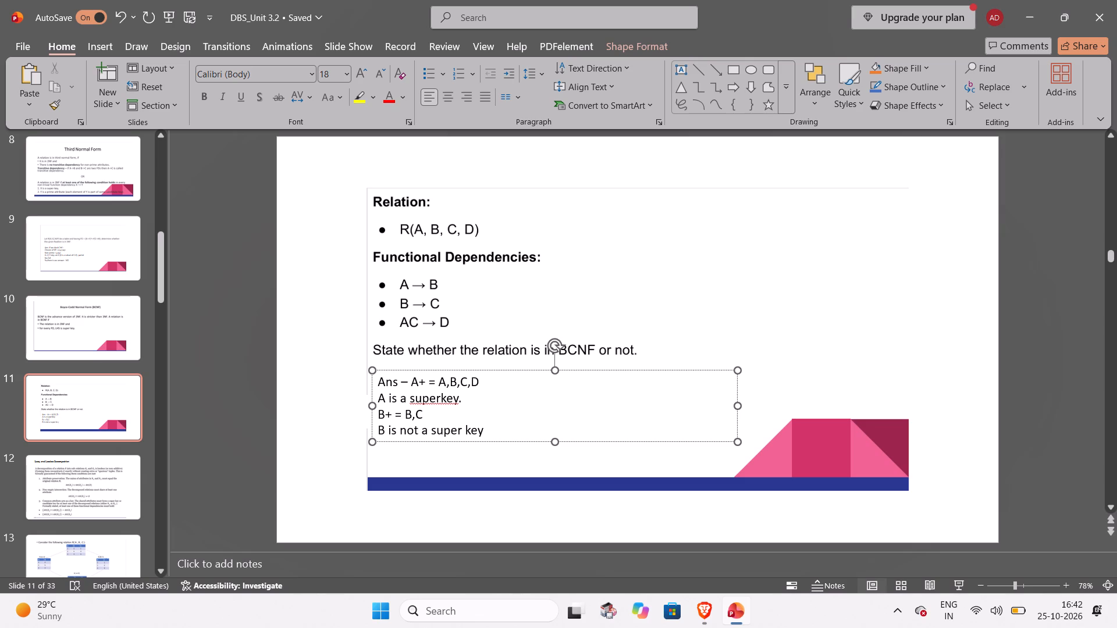
Add the concluding line "So this is not in 3nf" at the end of the answer.
{"action": "key", "text": "Return"}
{"action": "type", "text": "So"}
{"action": "key", "text": "space"}
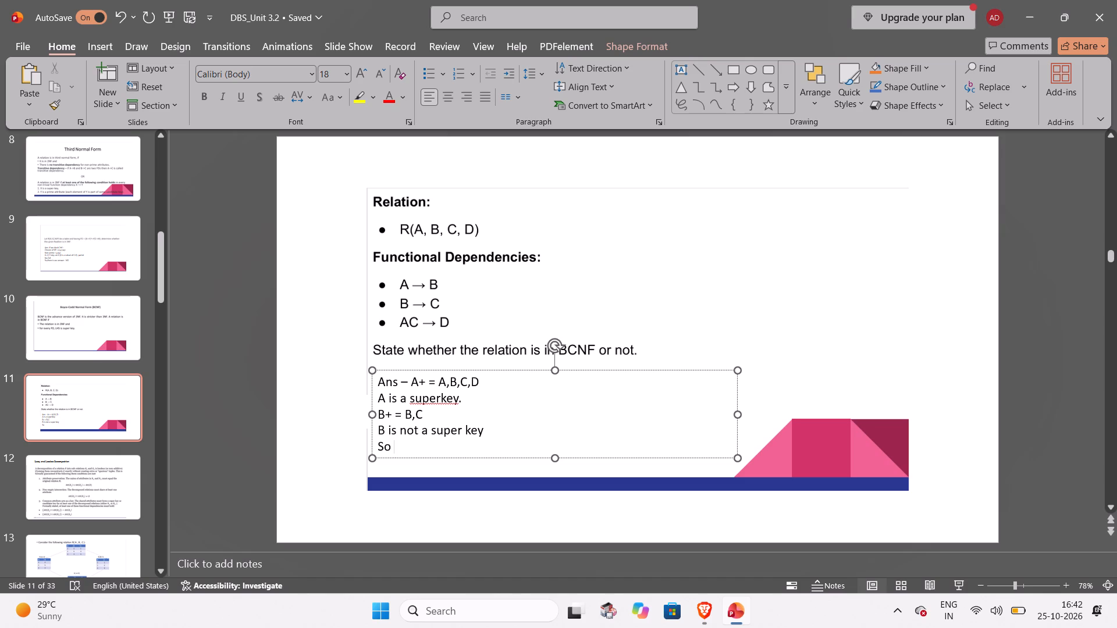
{"action": "type", "text": "this is"}
{"action": "key", "text": "space"}
{"action": "type", "text": "not in"}
{"action": "key", "text": "space"}
{"action": "type", "text": "3nf"}
Add a final answer line reading "No bcnf." below the 3nf conclusion on slide 11.
{"action": "key", "text": "Return"}
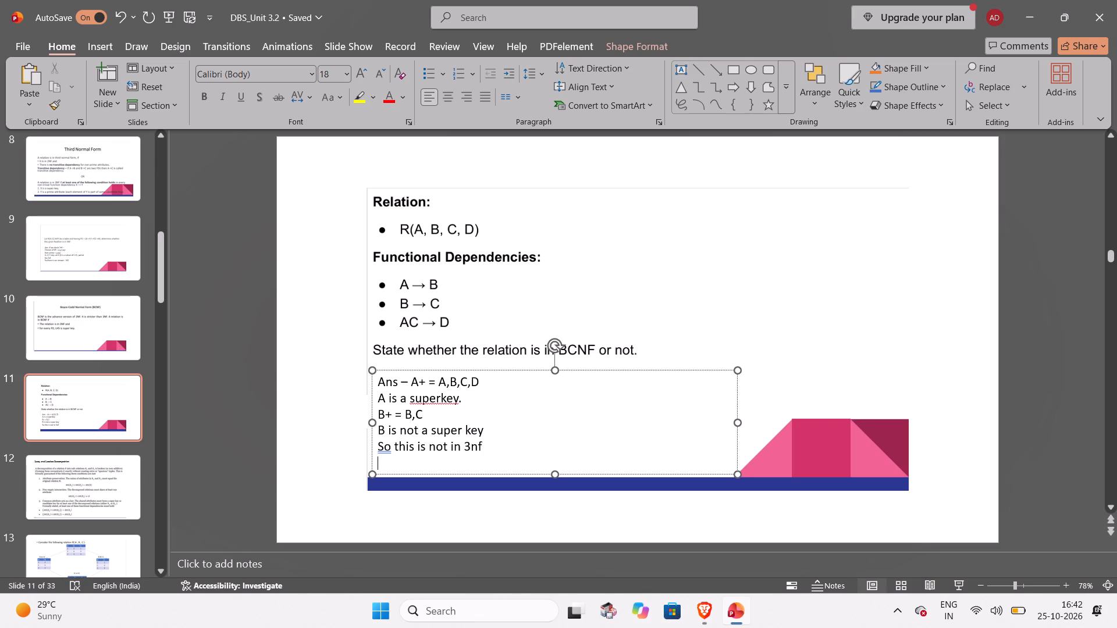
{"action": "type", "text": "no bc"}
{"action": "type", "text": "nf"}
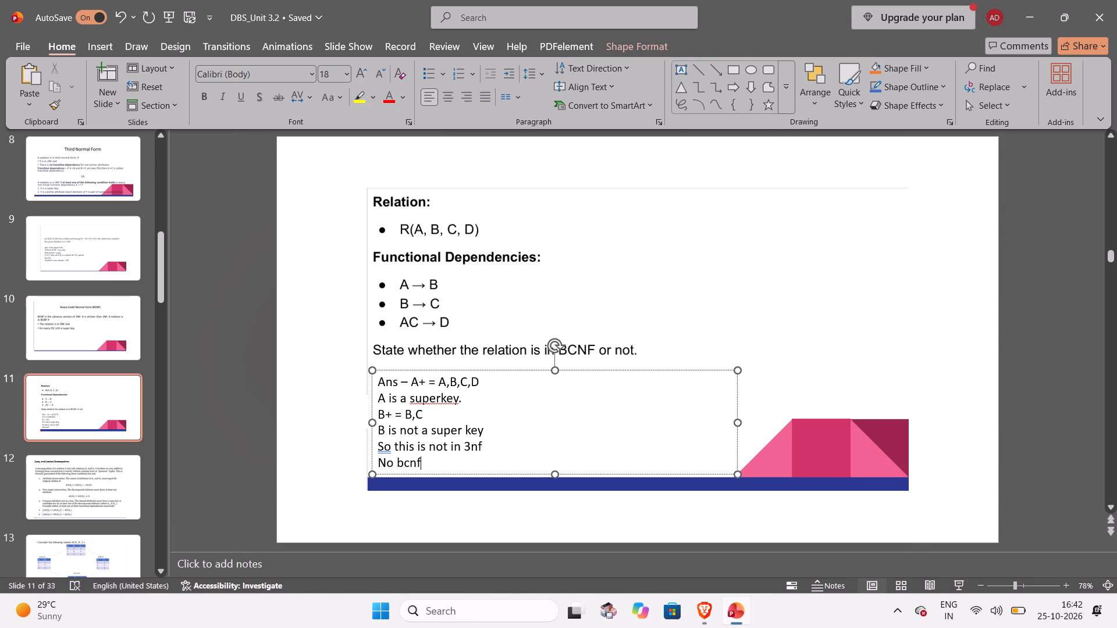
{"action": "key", "text": "period"}
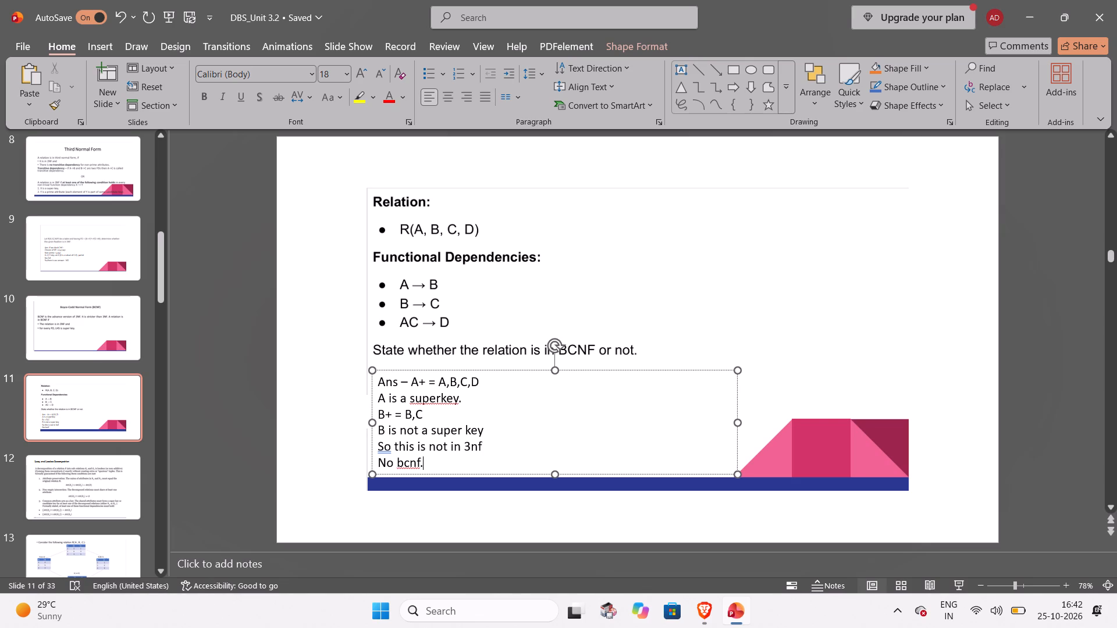
{"action": "left_click", "coordinate": [368, 366]}
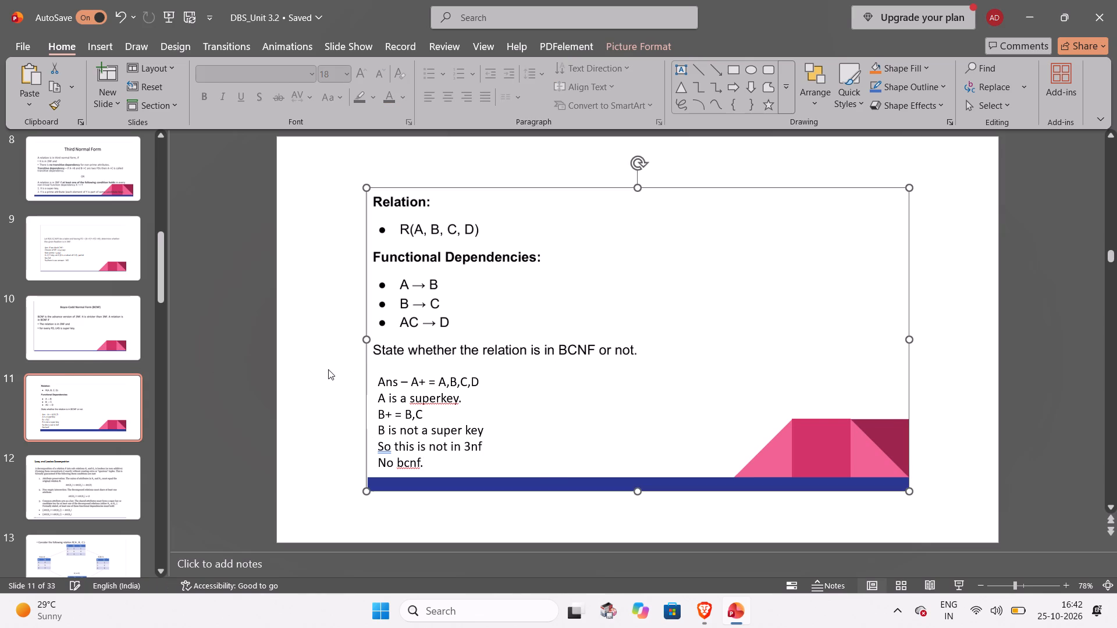
{"action": "left_click", "coordinate": [328, 369]}
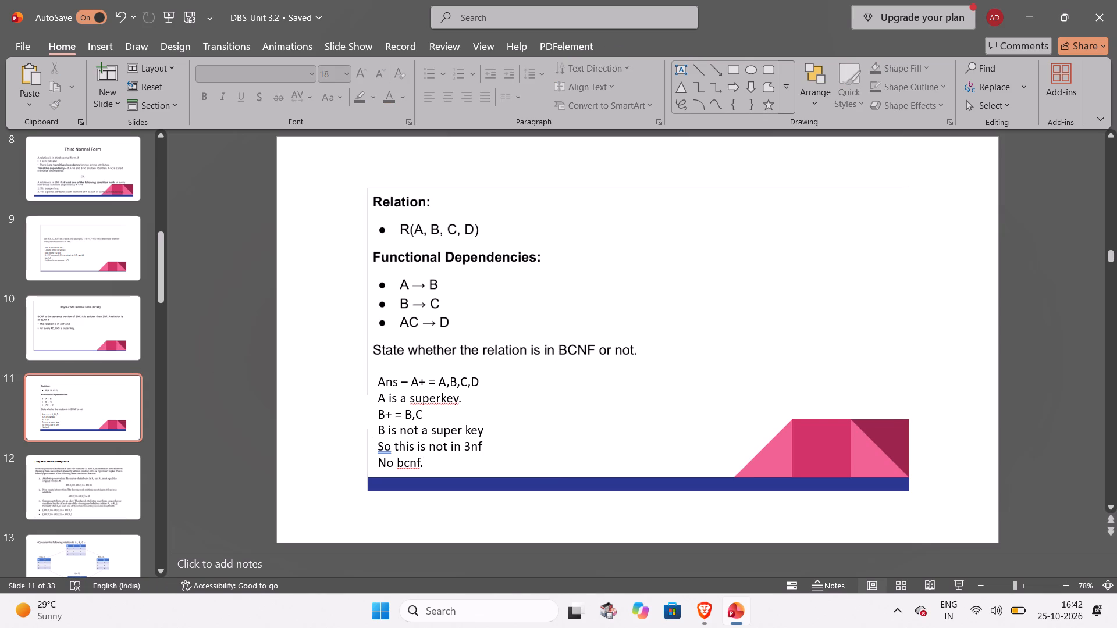
Split "superkey" into "super key" in the second line of the answer.
{"action": "left_click", "coordinate": [447, 396]}
{"action": "key", "text": "Left"}
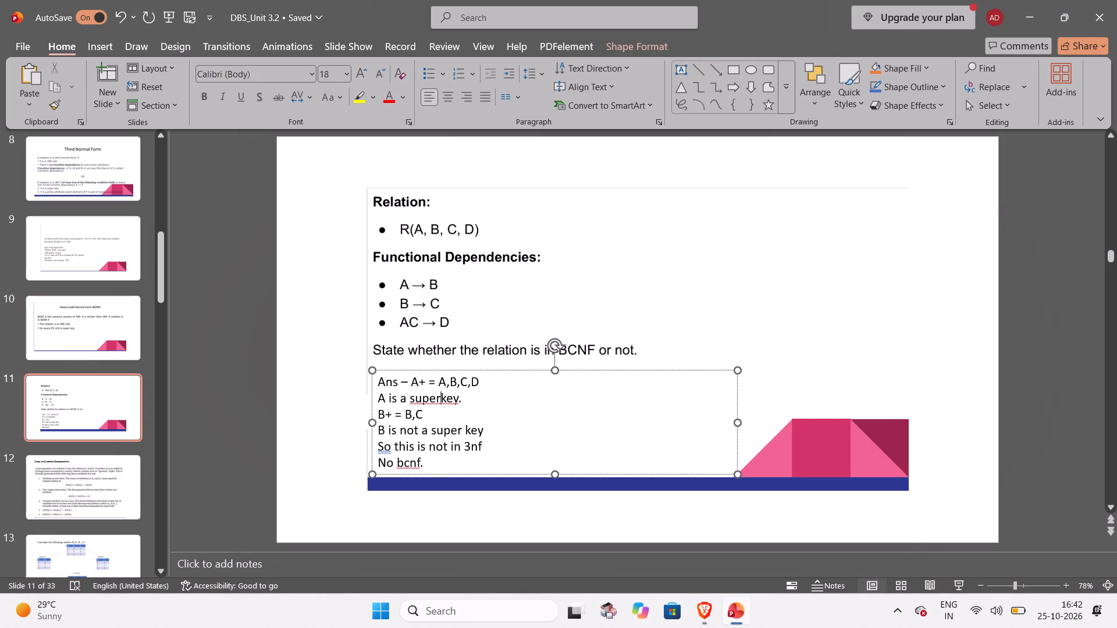
{"action": "key", "text": "space"}
{"action": "left_click", "coordinate": [277, 339]}
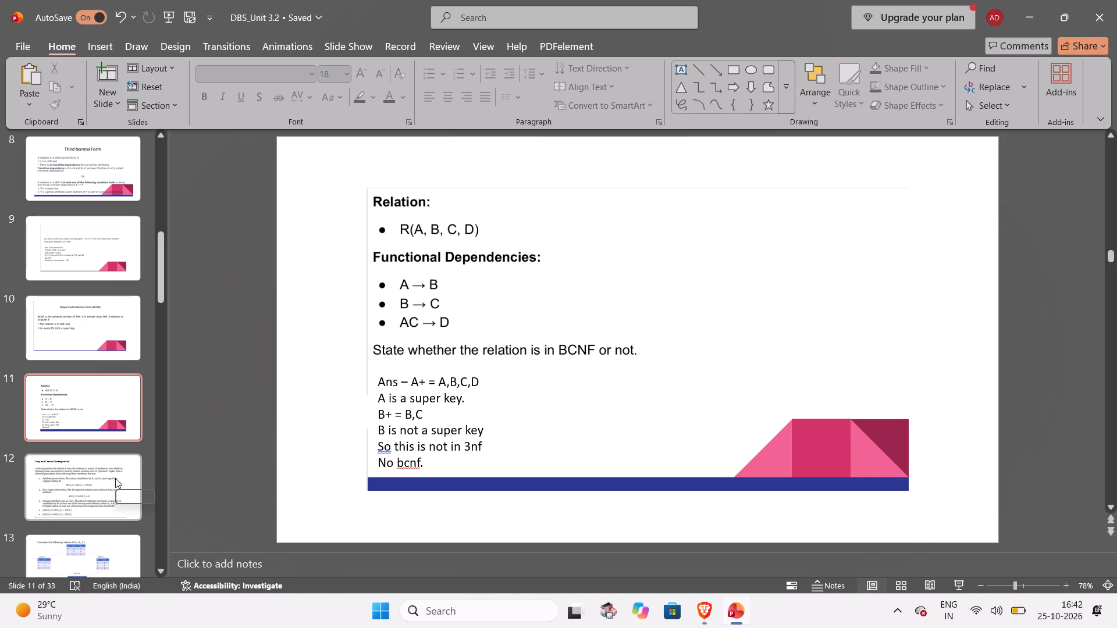
Review the BCNF and Third Normal Form definitions and the solved 3NF example on slides 8 to 10 against the slide 11 answer.
{"action": "left_click", "coordinate": [84, 321]}
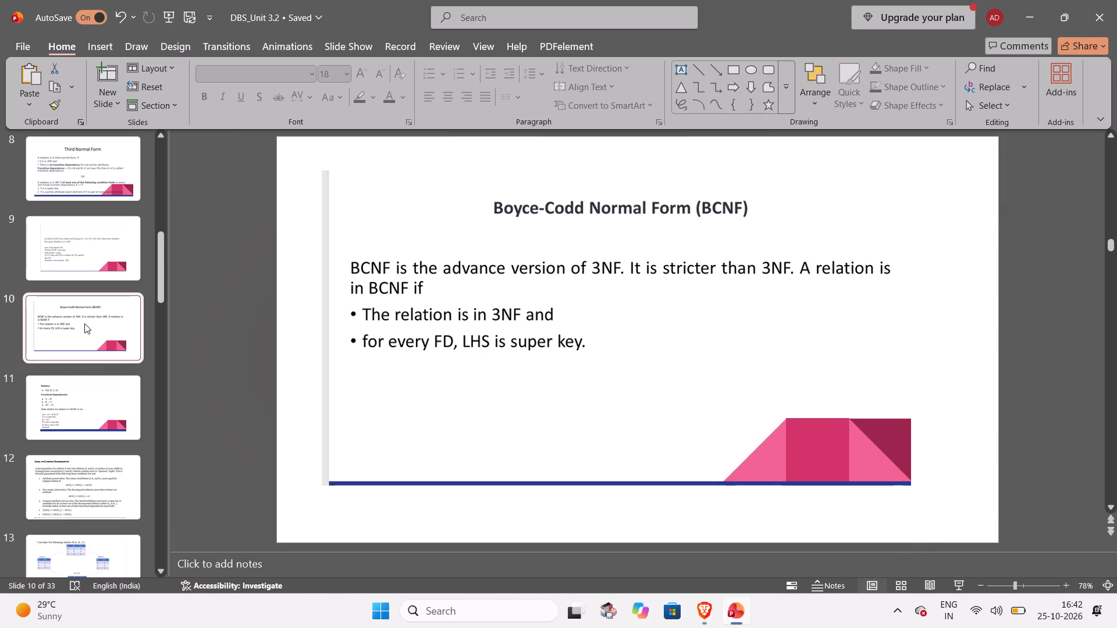
{"action": "left_click", "coordinate": [88, 406]}
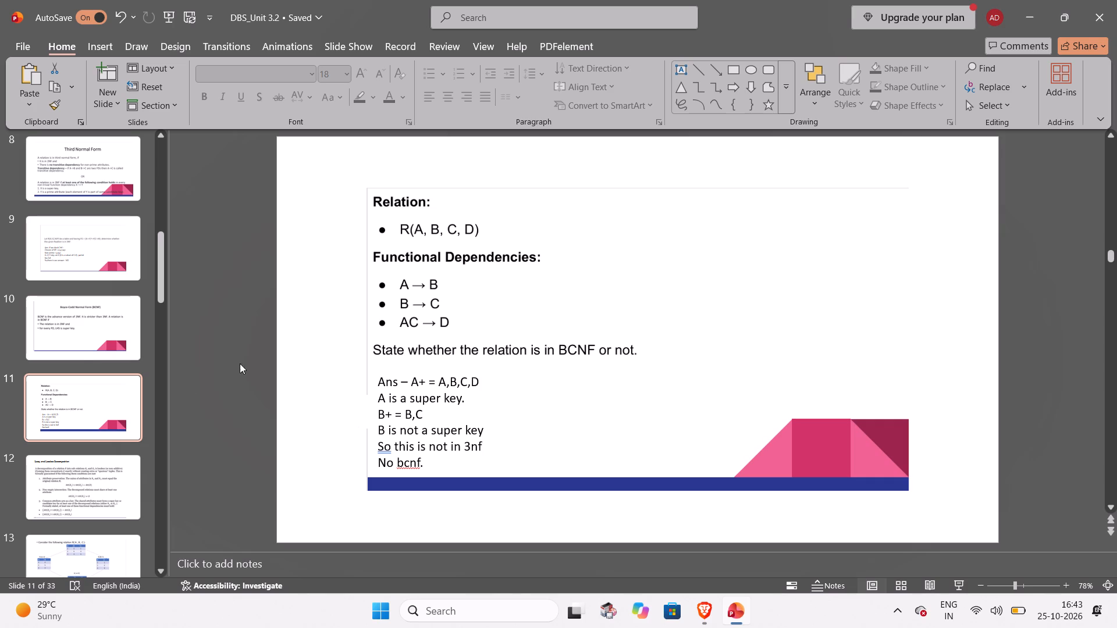
{"action": "left_click_drag", "start_coordinate": [58, 245], "coordinate": [61, 264]}
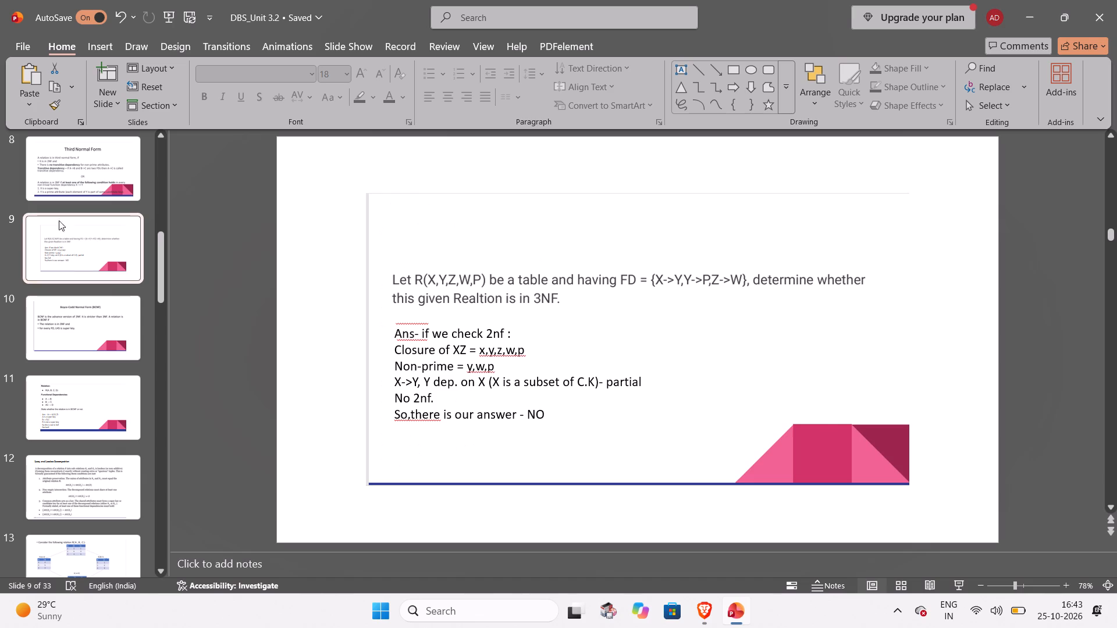
{"action": "left_click", "coordinate": [73, 178]}
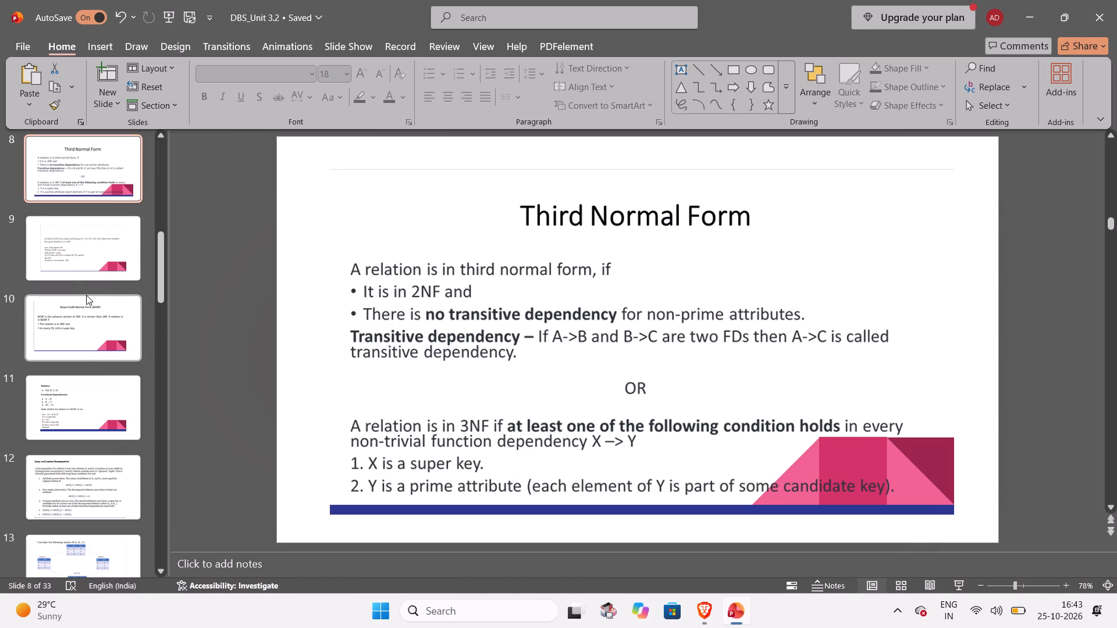
{"action": "left_click", "coordinate": [57, 255]}
{"action": "left_click", "coordinate": [119, 323]}
{"action": "left_click", "coordinate": [92, 404]}
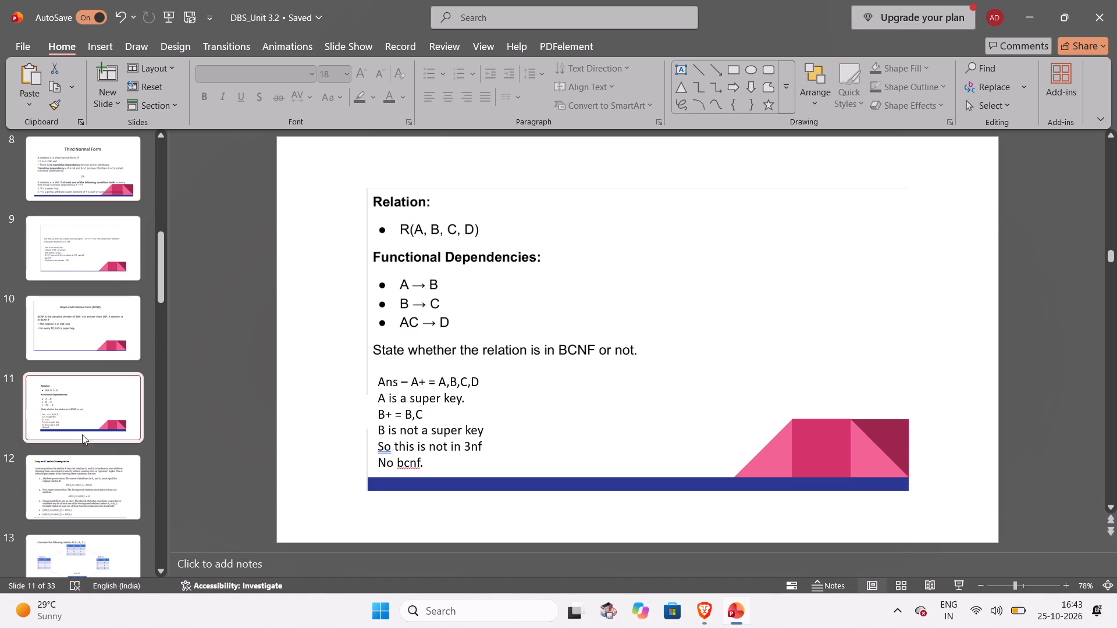
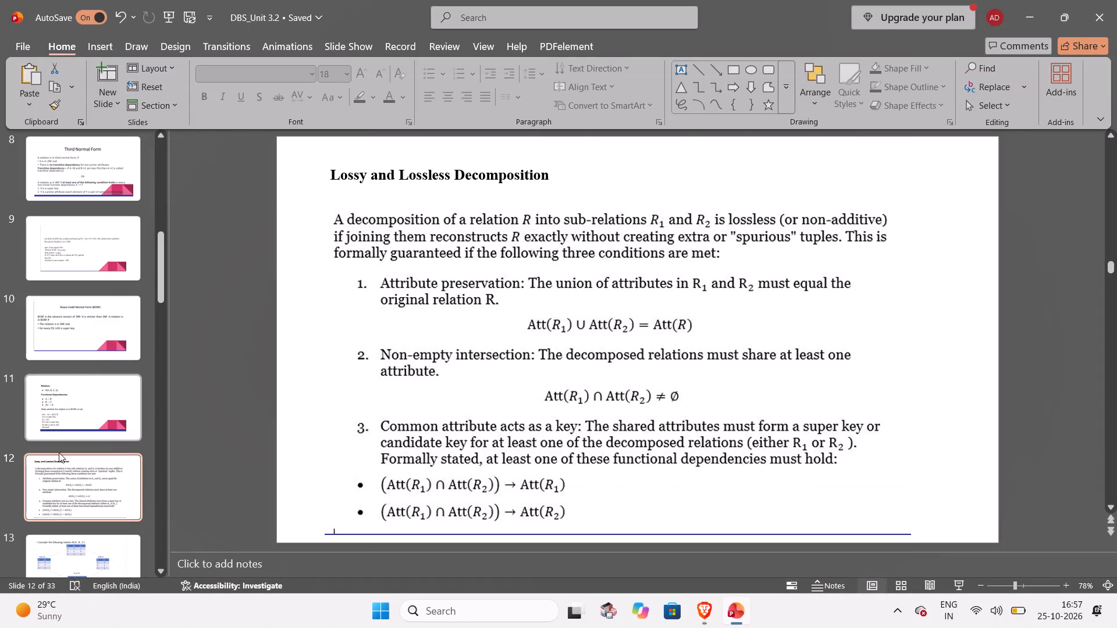
Return to slide 11 and shift the answer text box slightly upward, closer to the BCNF question.
{"action": "left_click", "coordinate": [66, 399]}
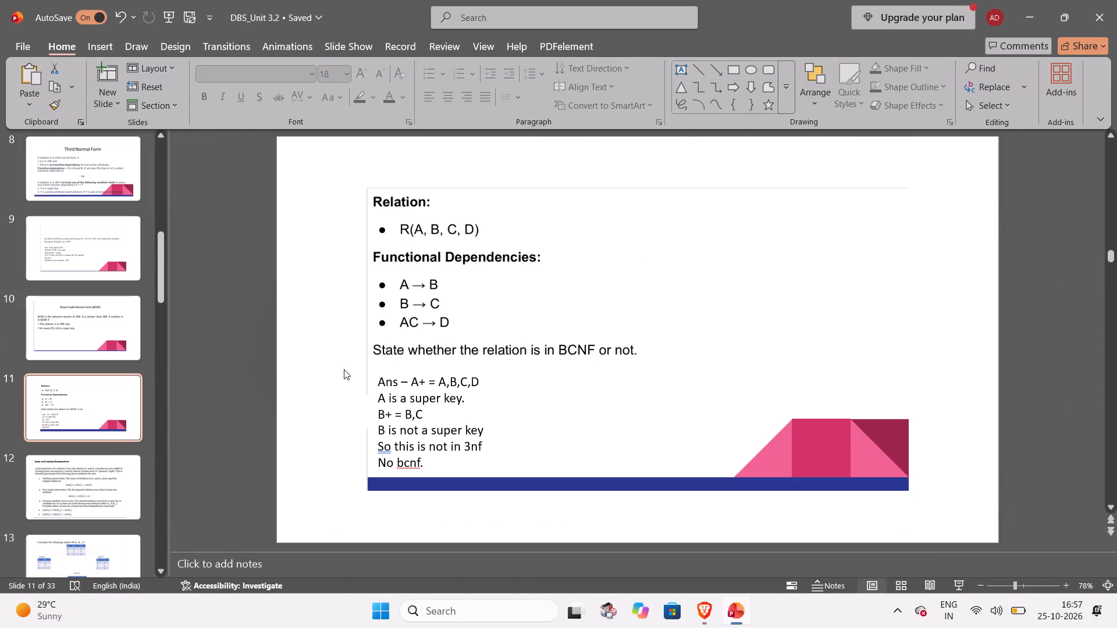
{"action": "left_click", "coordinate": [495, 447]}
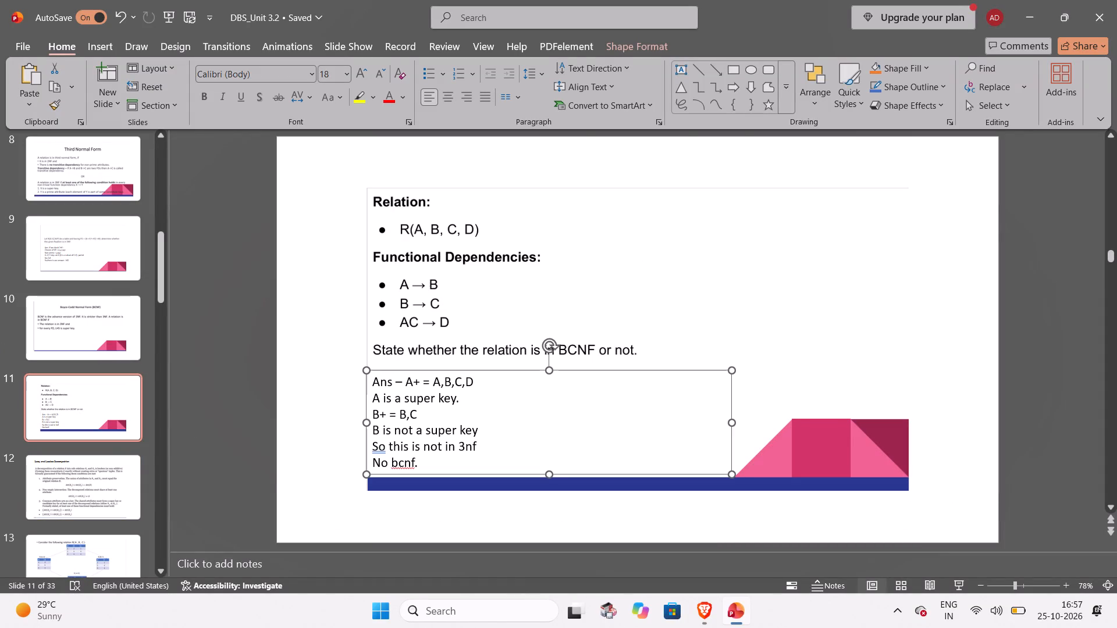
{"action": "left_click_drag", "start_coordinate": [495, 447], "coordinate": [500, 442]}
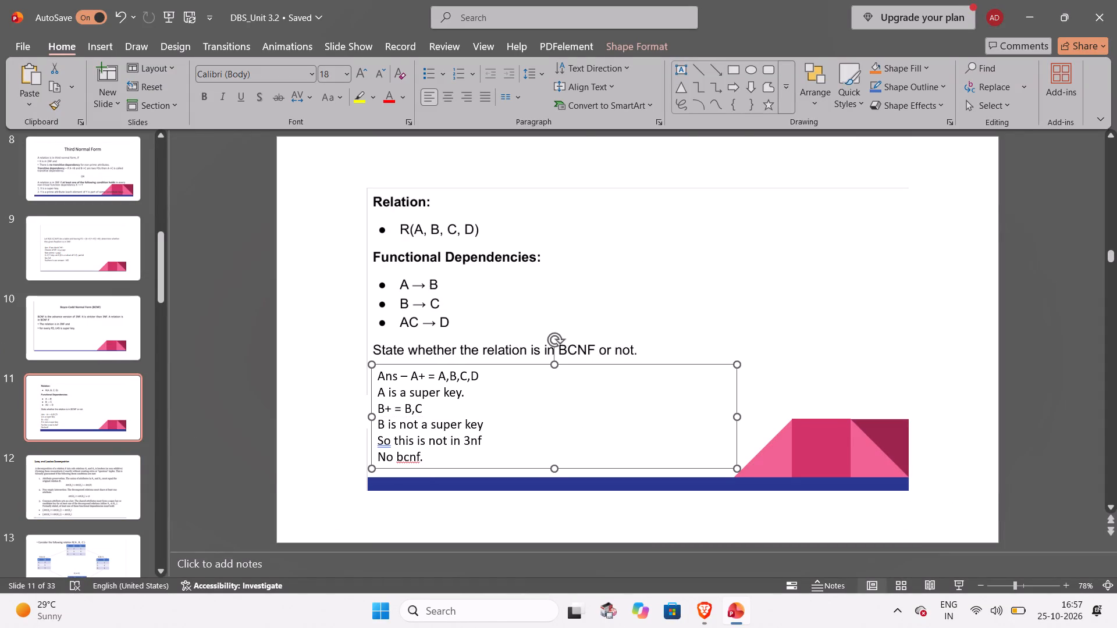
Reword the 3nf conclusion line in the slide 11 answer as "So, LHS not a super key".
{"action": "left_click", "coordinate": [472, 438]}
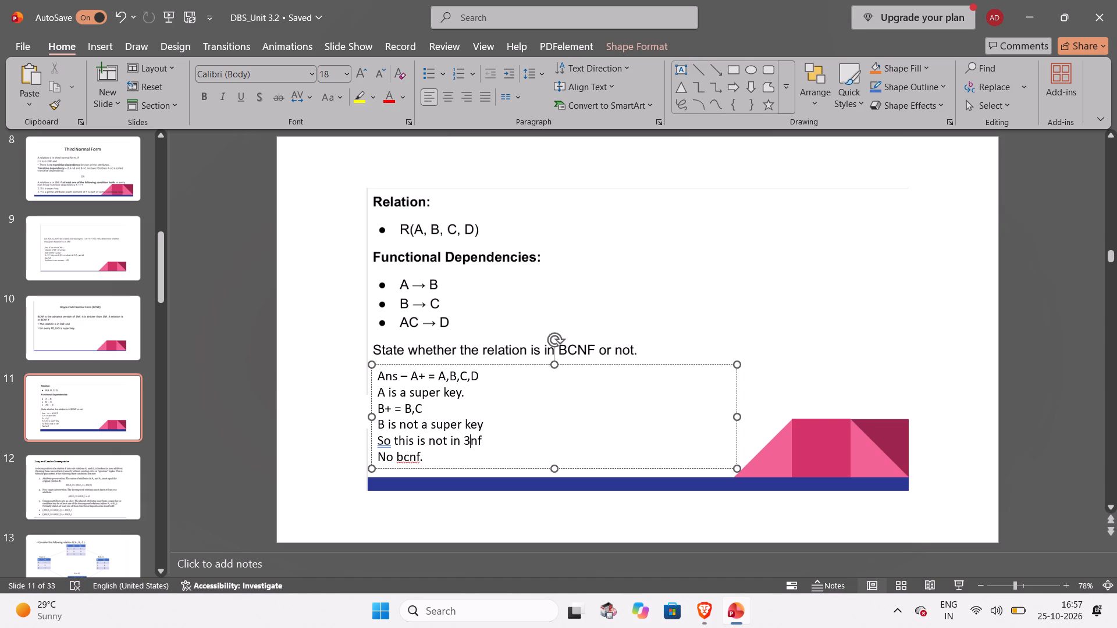
{"action": "left_click", "coordinate": [483, 438]}
{"action": "left_click", "coordinate": [480, 440]}
{"action": "key", "text": "BackSpace"}
{"action": "key", "text": "BackSpace"}
{"action": "key", "text": "BackSpace"}
{"action": "key", "text": "BackSpace"}
{"action": "key", "text": "BackSpace"}
{"action": "key", "text": "BackSpace"}
{"action": "key", "text": "BackSpace"}
{"action": "key", "text": "BackSpace"}
{"action": "key", "text": "BackSpace"}
{"action": "key", "text": "BackSpace"}
{"action": "key", "text": "BackSpace"}
{"action": "key", "text": "BackSpace"}
{"action": "key", "text": "BackSpace"}
{"action": "key", "text": "BackSpace"}
{"action": "key", "text": "BackSpace"}
{"action": "key", "text": "BackSpace"}
{"action": "key", "text": "BackSpace"}
{"action": "key", "text": "BackSpace"}
{"action": "key", "text": "BackSpace"}
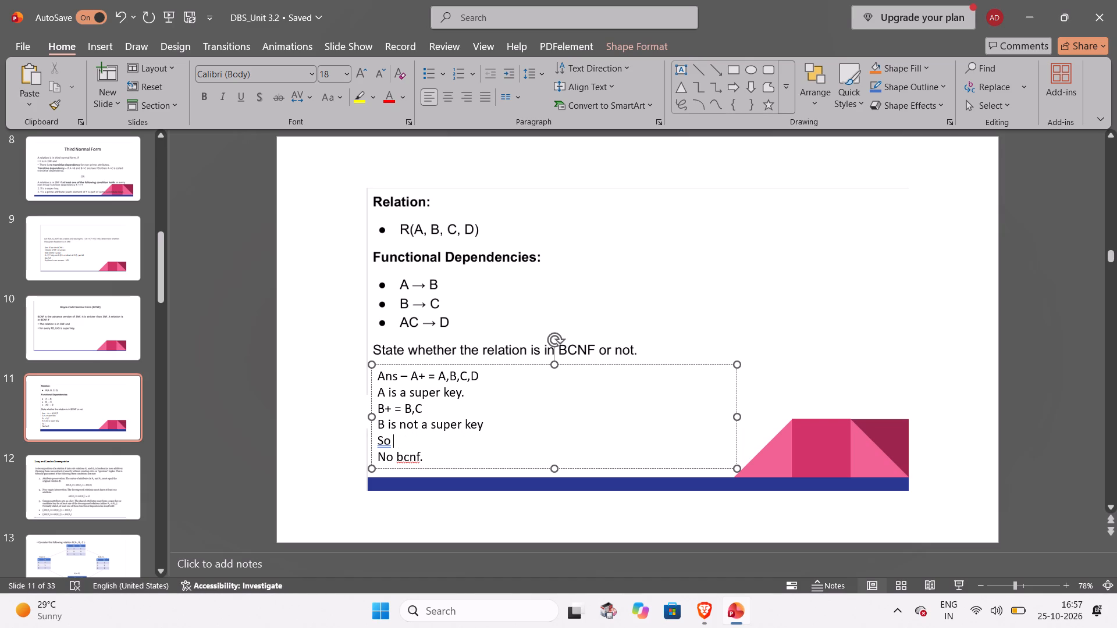
{"action": "type", "text": ","}
{"action": "key", "text": "space"}
{"action": "type", "text": "LHS"}
{"action": "key", "text": "space"}
{"action": "type", "text": "not a super key"}
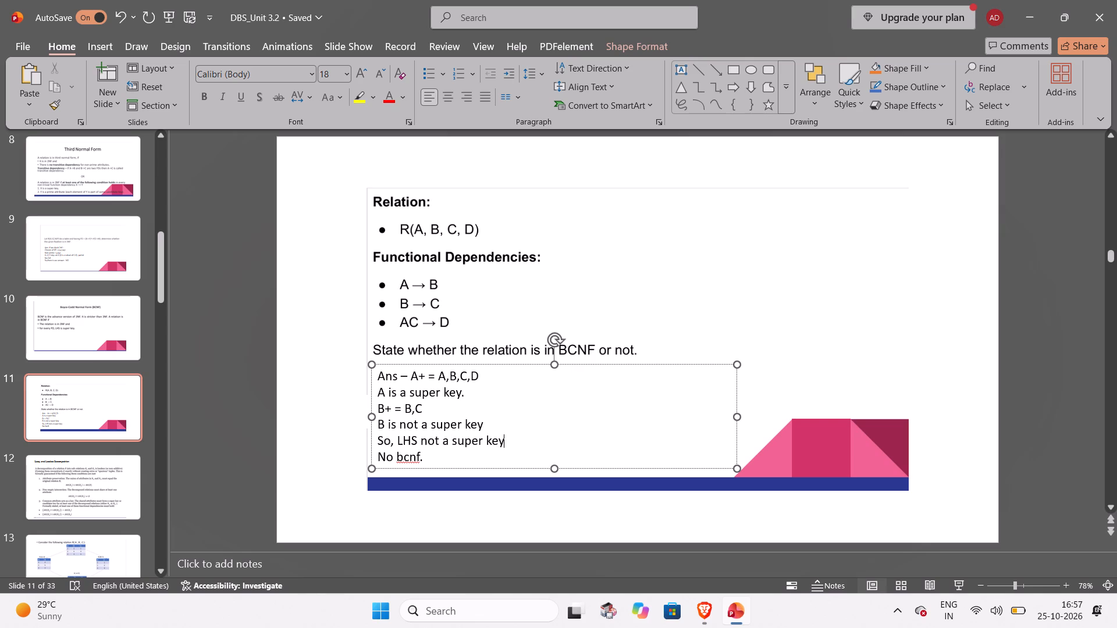
{"action": "left_click", "coordinate": [327, 442]}
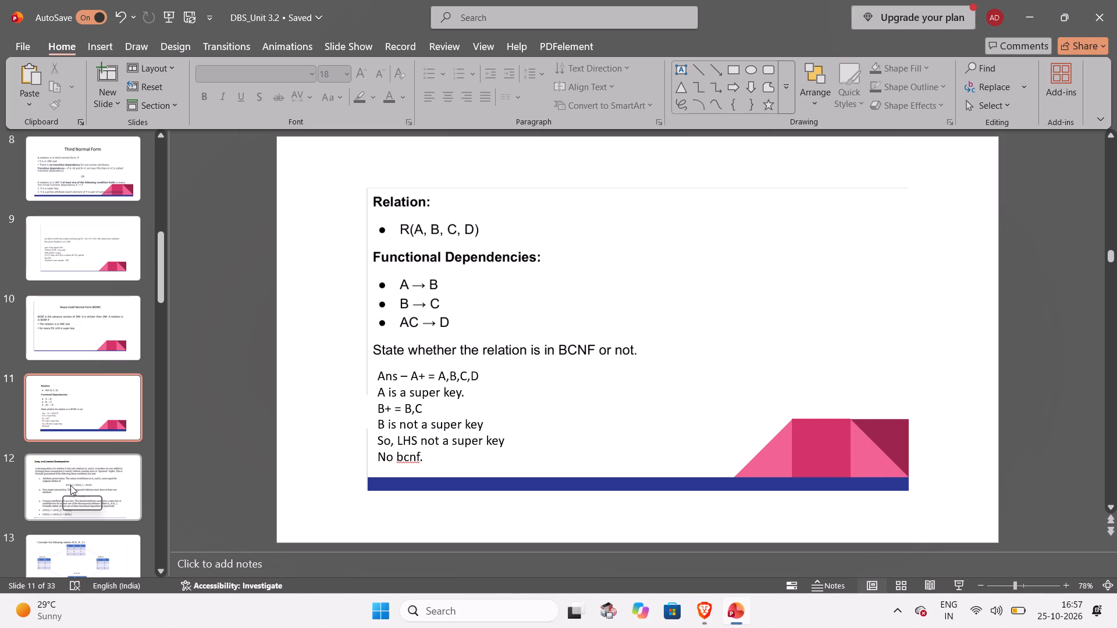
Go to slide 12 on Lossy and Lossless Decomposition.
{"action": "left_click", "coordinate": [72, 489]}
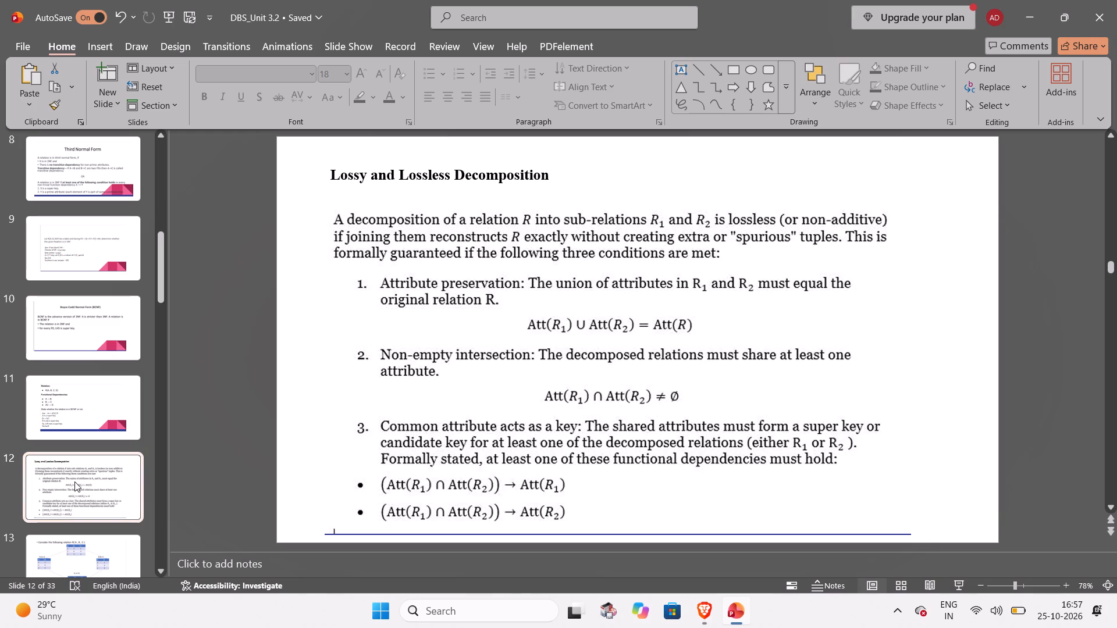
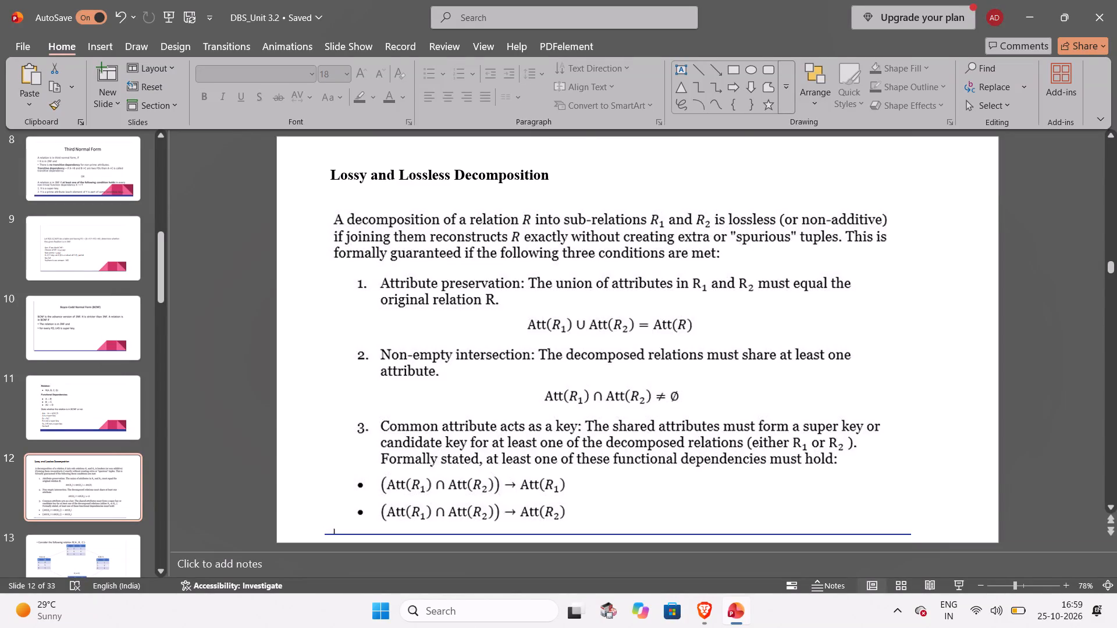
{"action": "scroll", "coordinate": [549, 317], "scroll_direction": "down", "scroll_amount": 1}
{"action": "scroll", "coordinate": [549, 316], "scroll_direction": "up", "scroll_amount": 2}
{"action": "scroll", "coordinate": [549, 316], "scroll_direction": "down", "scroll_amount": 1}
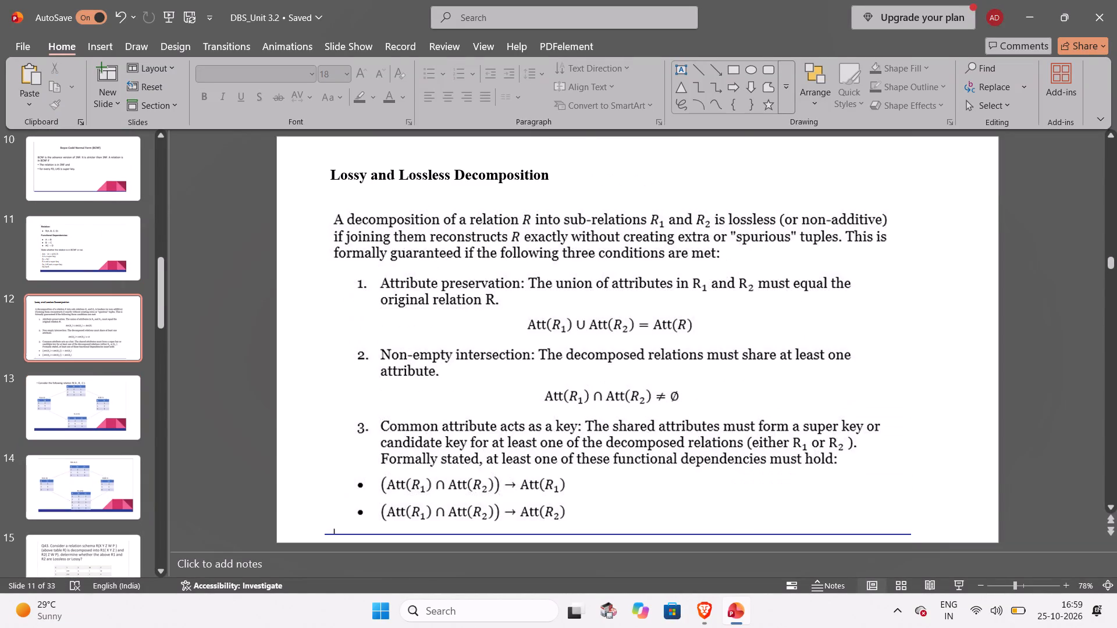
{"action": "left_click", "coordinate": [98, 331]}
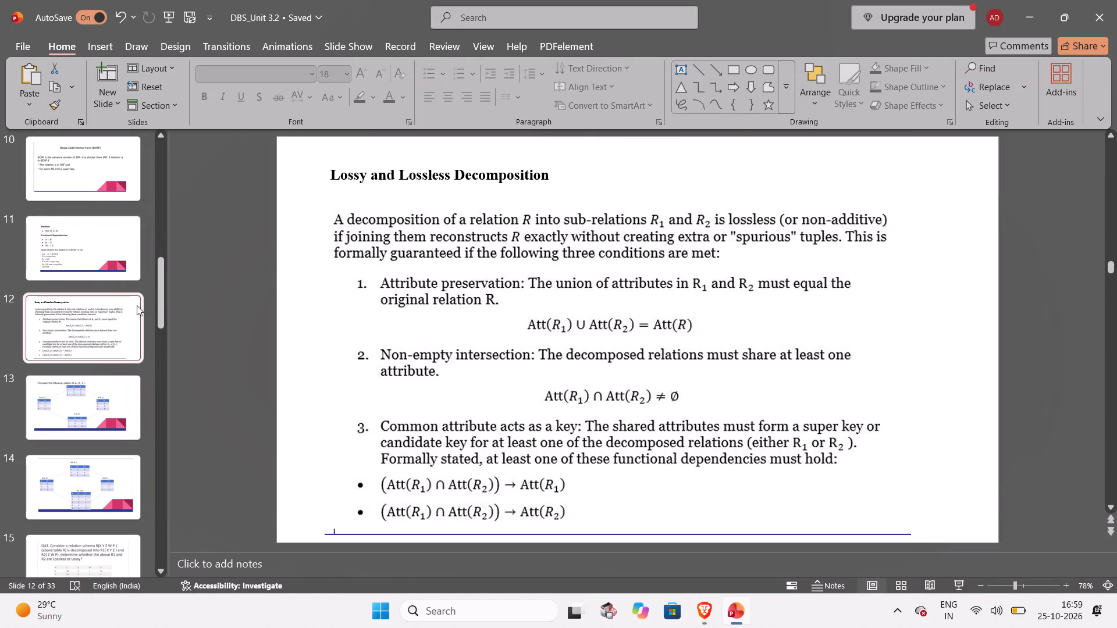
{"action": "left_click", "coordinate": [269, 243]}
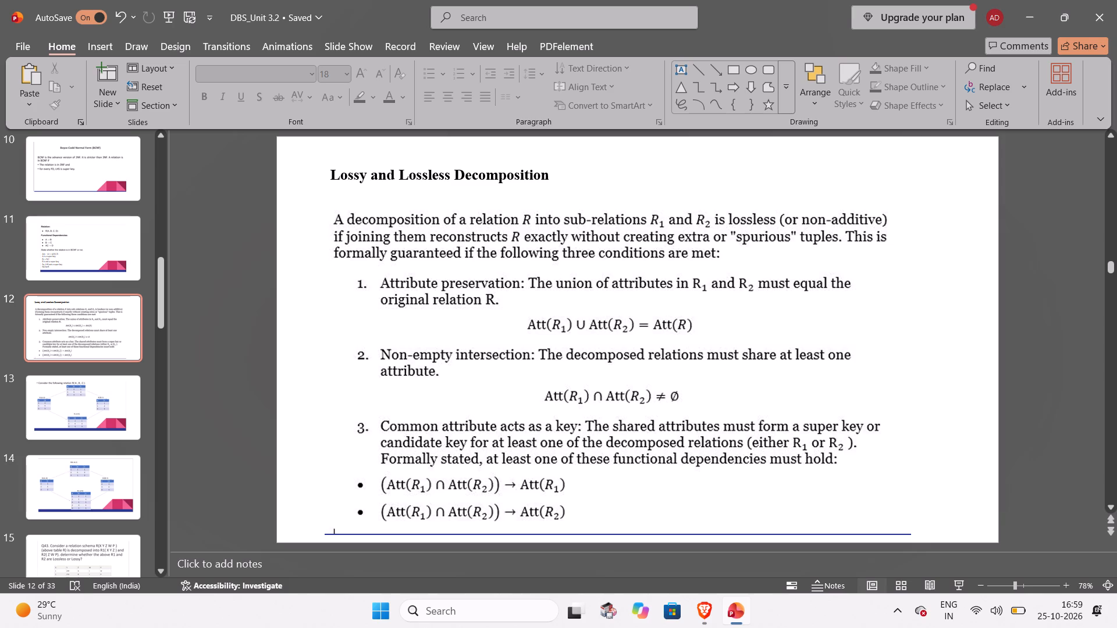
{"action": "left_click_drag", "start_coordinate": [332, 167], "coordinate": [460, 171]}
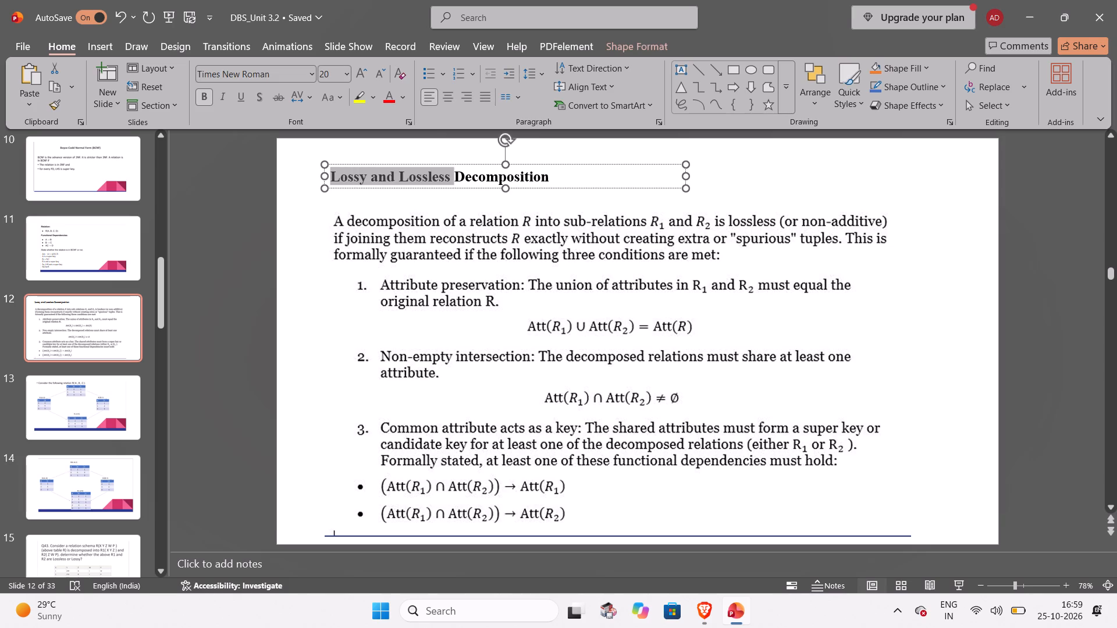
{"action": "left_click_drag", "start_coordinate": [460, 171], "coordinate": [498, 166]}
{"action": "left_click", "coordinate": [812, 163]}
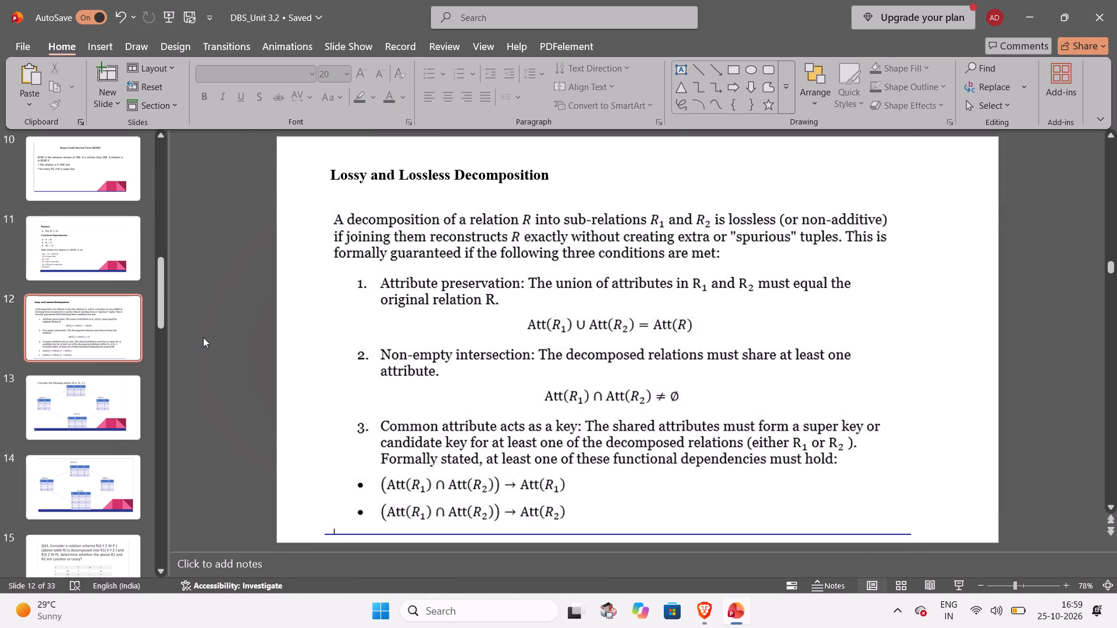
Move the picture with the lossless decomposition conditions on slide 12 slightly upward, closer to the heading.
{"action": "left_click", "coordinate": [329, 218]}
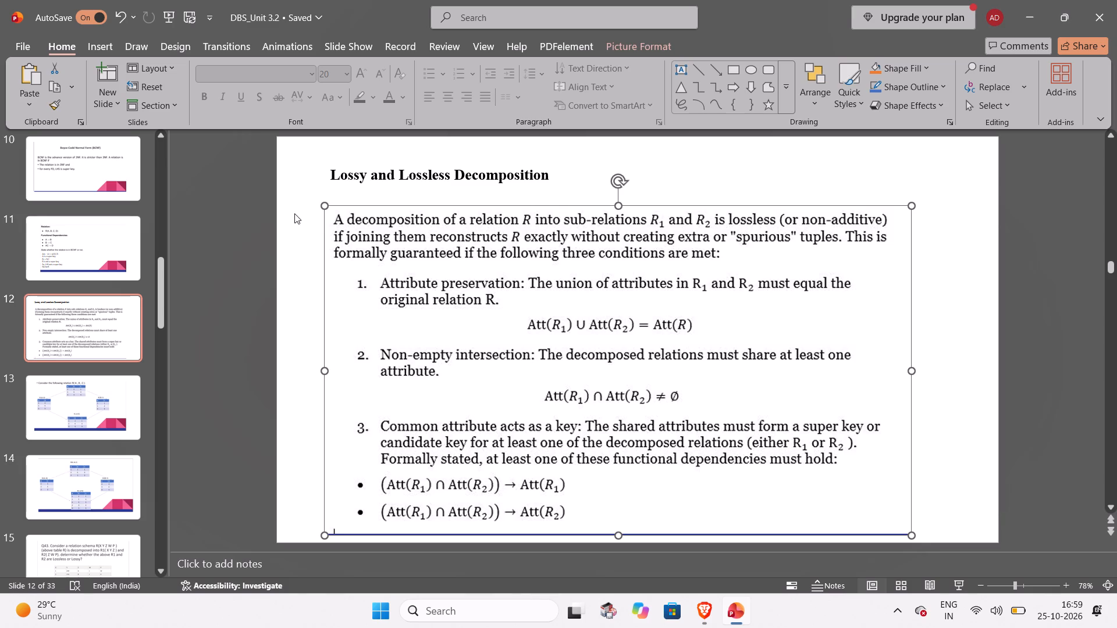
{"action": "left_click", "coordinate": [288, 213]}
{"action": "left_click", "coordinate": [334, 214]}
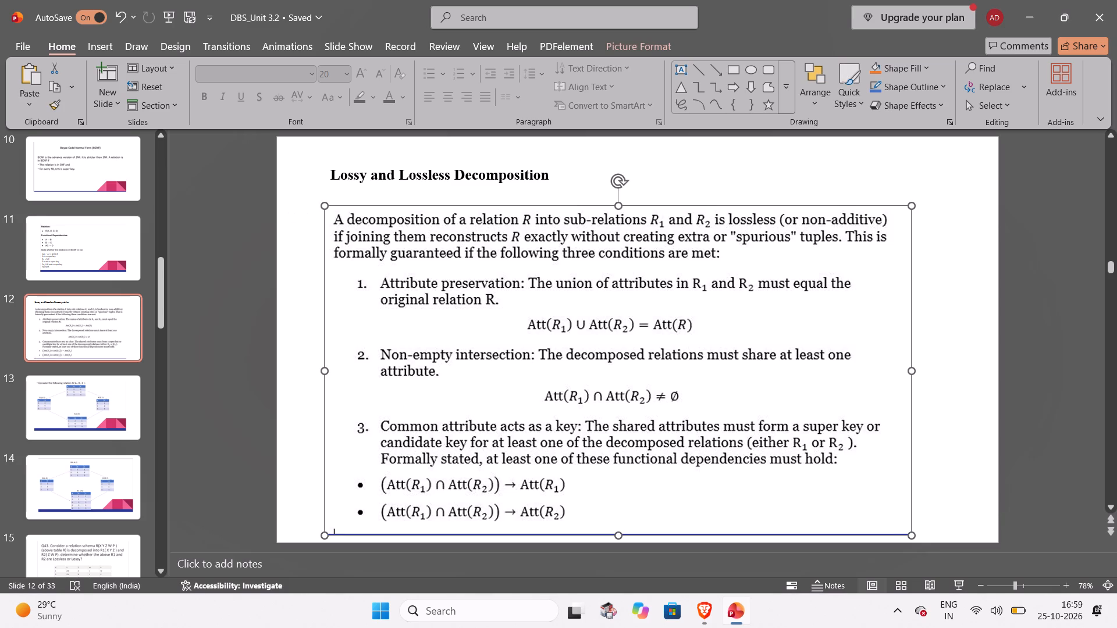
{"action": "left_click", "coordinate": [333, 216]}
{"action": "left_click", "coordinate": [337, 220]}
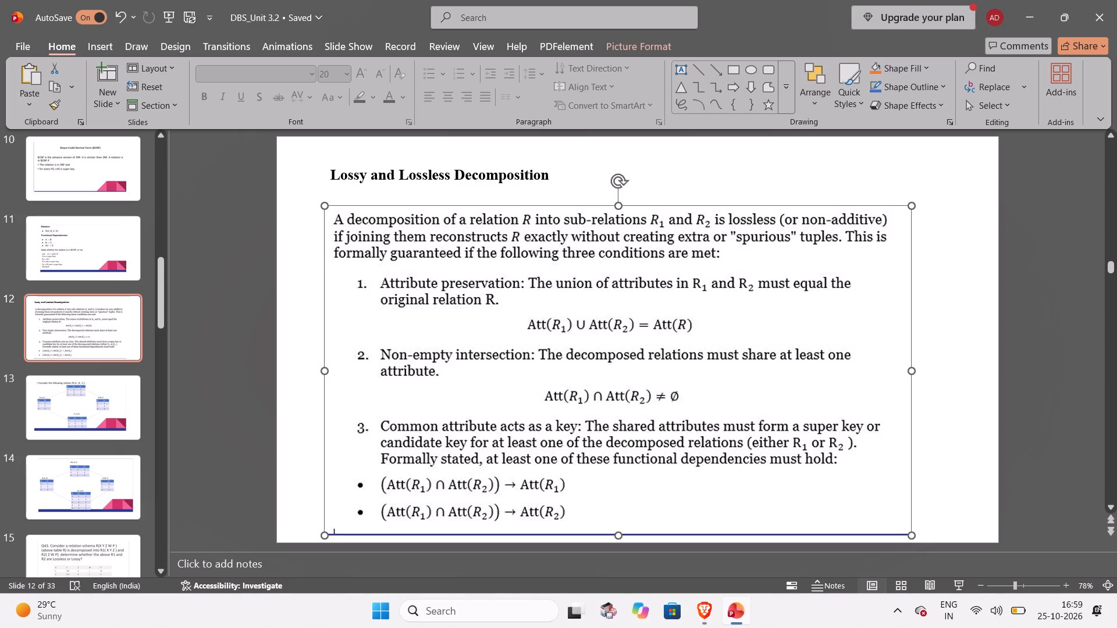
{"action": "left_click", "coordinate": [357, 222]}
{"action": "left_click", "coordinate": [378, 219]}
{"action": "left_click", "coordinate": [397, 219]}
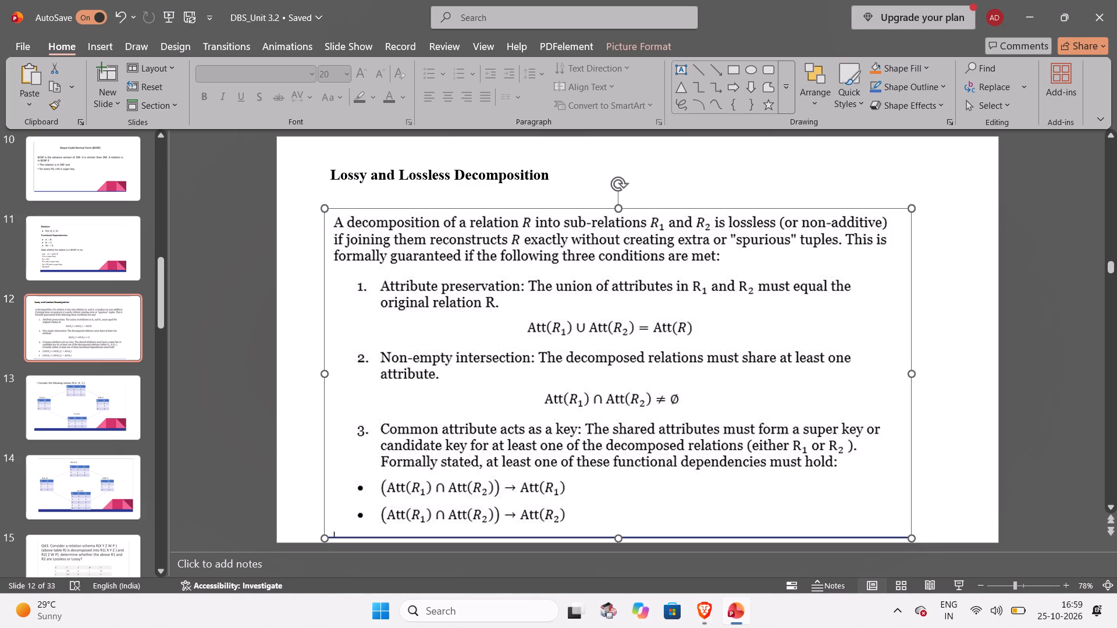
{"action": "left_click_drag", "start_coordinate": [422, 219], "coordinate": [416, 202]}
{"action": "left_click", "coordinate": [231, 300]}
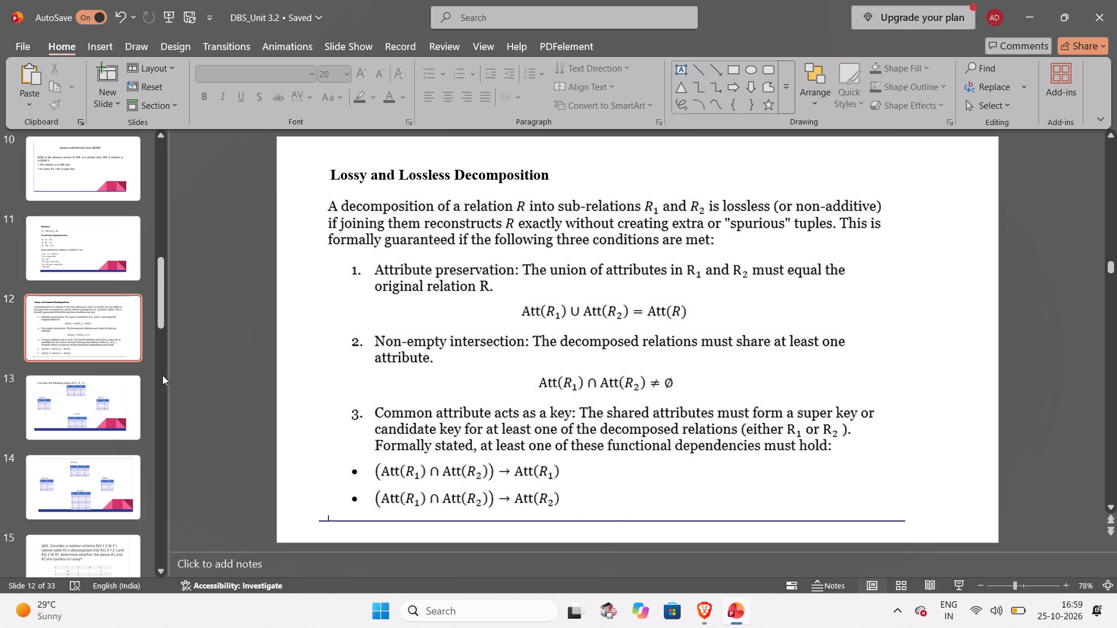
Look over slides 12 to 15, comparing the R(A, B, C) decomposition examples and the Q43 lossless-or-lossy question.
{"action": "left_click", "coordinate": [97, 408]}
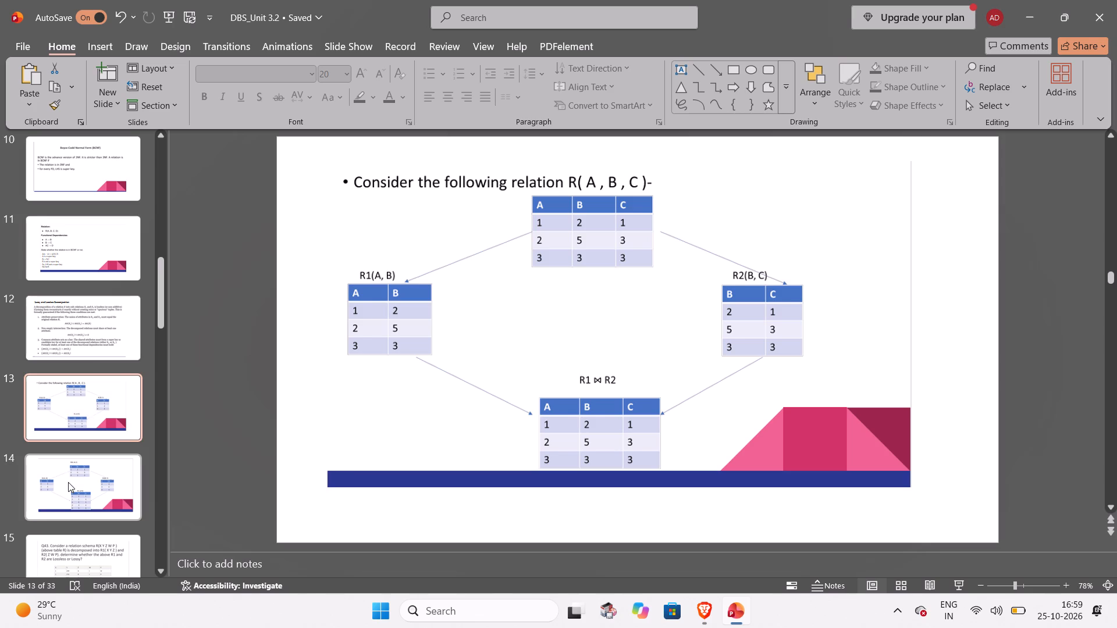
{"action": "left_click", "coordinate": [68, 482]}
{"action": "left_click", "coordinate": [100, 398]}
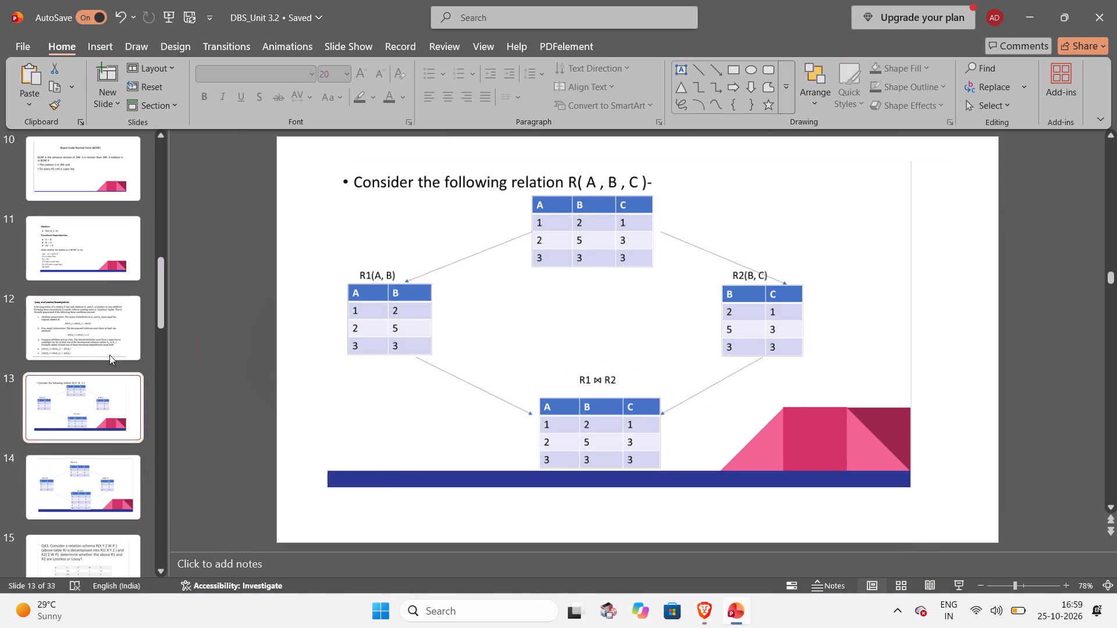
{"action": "left_click", "coordinate": [113, 313]}
{"action": "left_click", "coordinate": [97, 406]}
{"action": "left_click", "coordinate": [94, 519]}
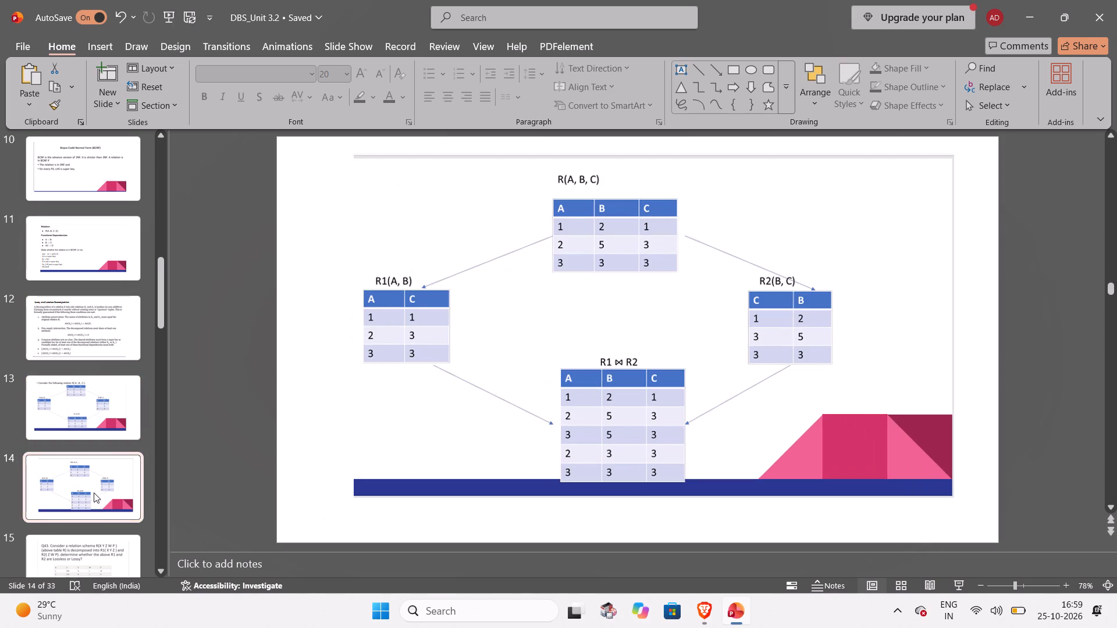
{"action": "scroll", "coordinate": [94, 493], "scroll_direction": "down", "scroll_amount": 1}
{"action": "left_click", "coordinate": [95, 520]}
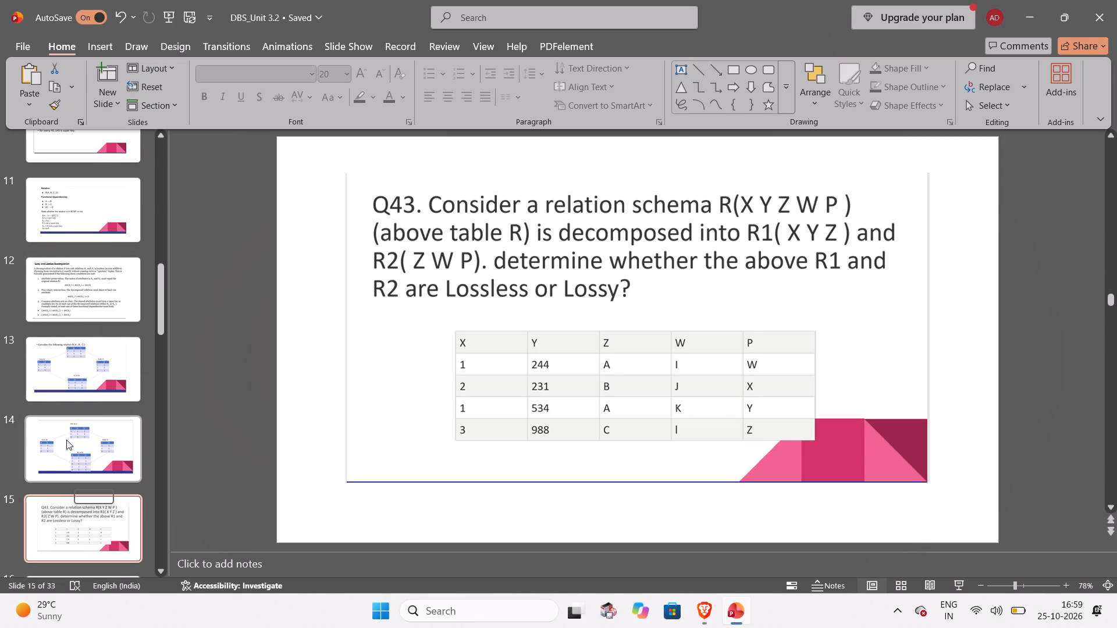
{"action": "left_click", "coordinate": [66, 439]}
{"action": "left_click", "coordinate": [112, 345]}
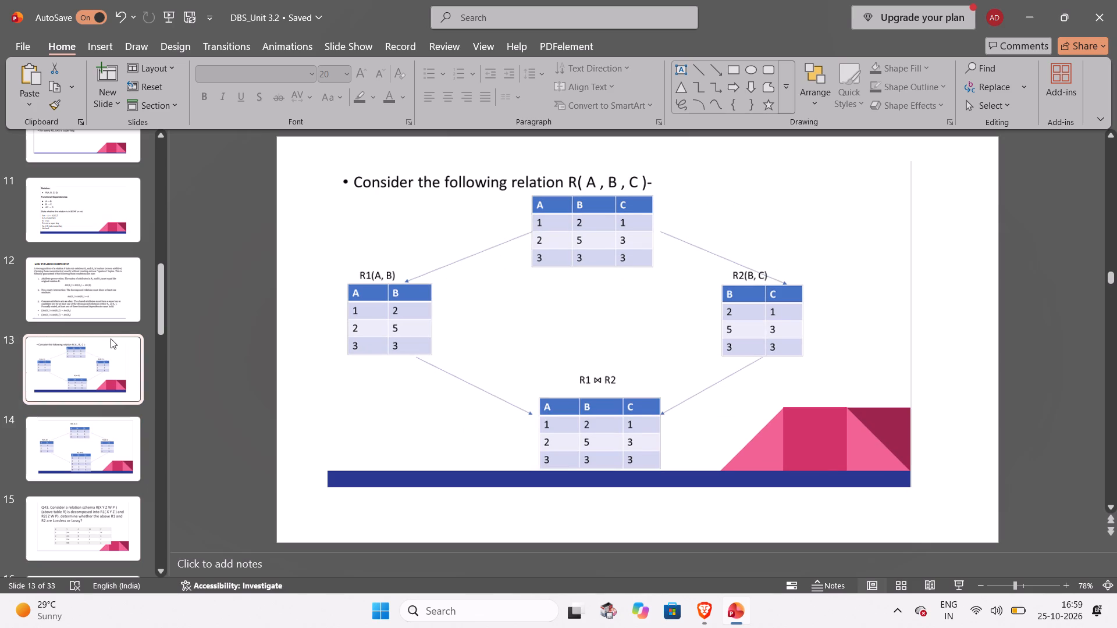
{"action": "left_click", "coordinate": [115, 312]}
{"action": "left_click", "coordinate": [94, 366]}
{"action": "left_click", "coordinate": [65, 455]}
{"action": "left_click", "coordinate": [73, 527]}
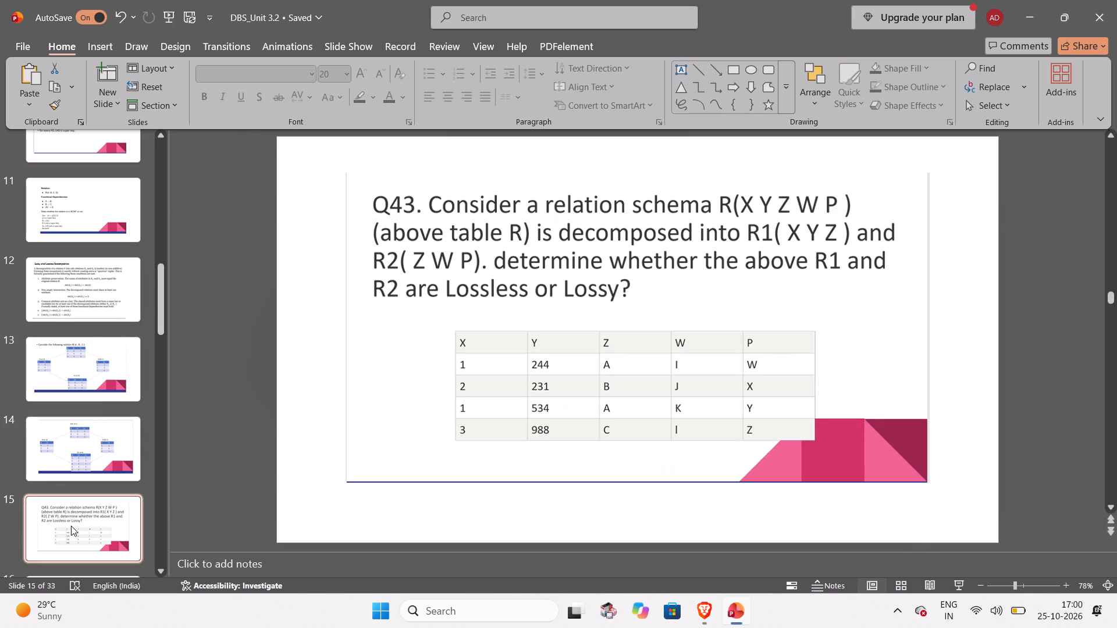
Review the normalization worked examples at the end of the deck, from slide 33 back to slide 29.
{"action": "scroll", "coordinate": [88, 472], "scroll_direction": "down", "scroll_amount": 19}
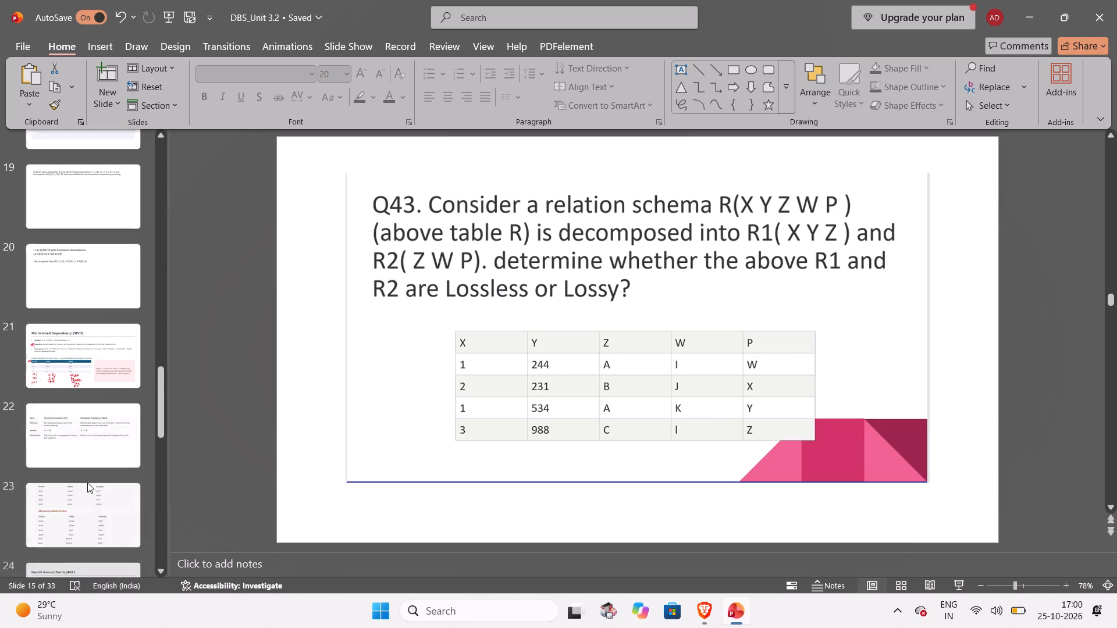
{"action": "scroll", "coordinate": [87, 483], "scroll_direction": "down", "scroll_amount": 20}
{"action": "scroll", "coordinate": [87, 483], "scroll_direction": "down", "scroll_amount": 8}
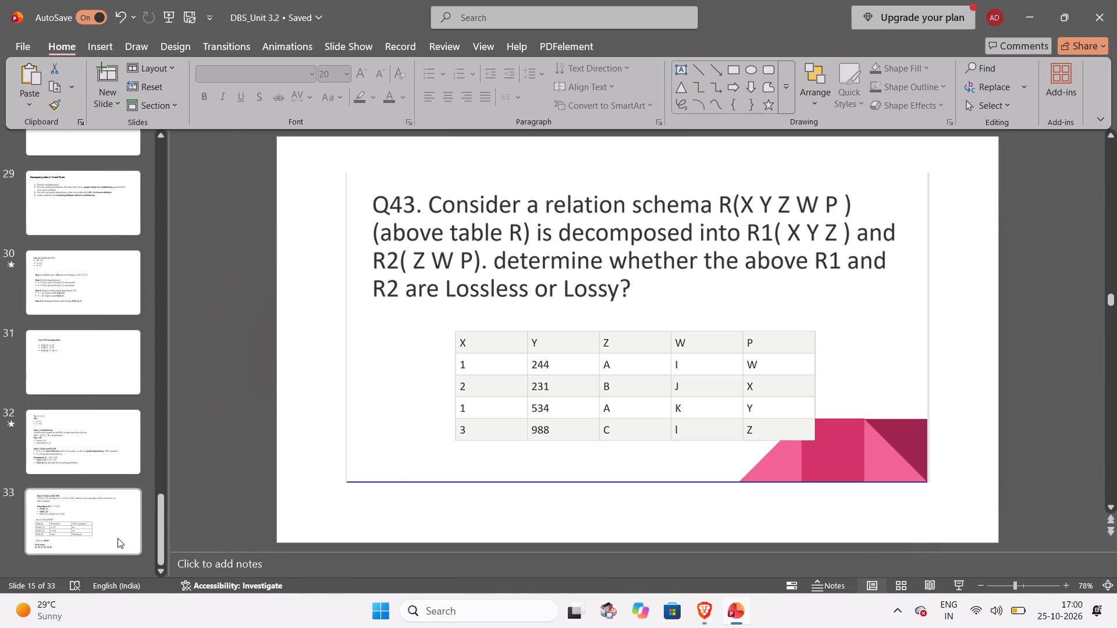
{"action": "left_click", "coordinate": [118, 538]}
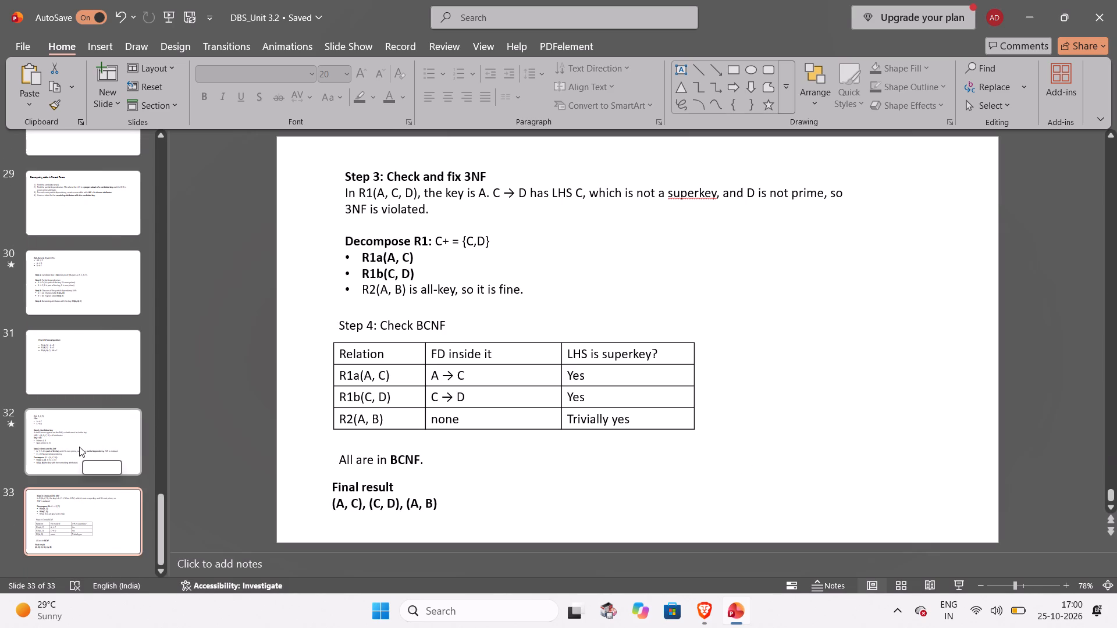
{"action": "left_click", "coordinate": [79, 445]}
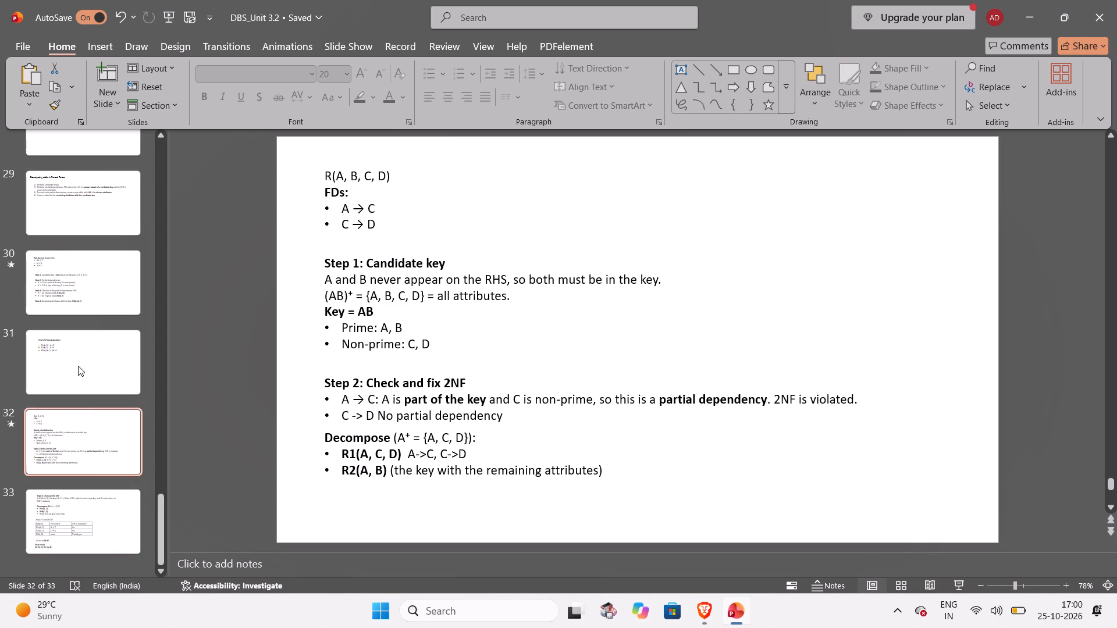
{"action": "left_click", "coordinate": [78, 363]}
{"action": "left_click", "coordinate": [40, 291]}
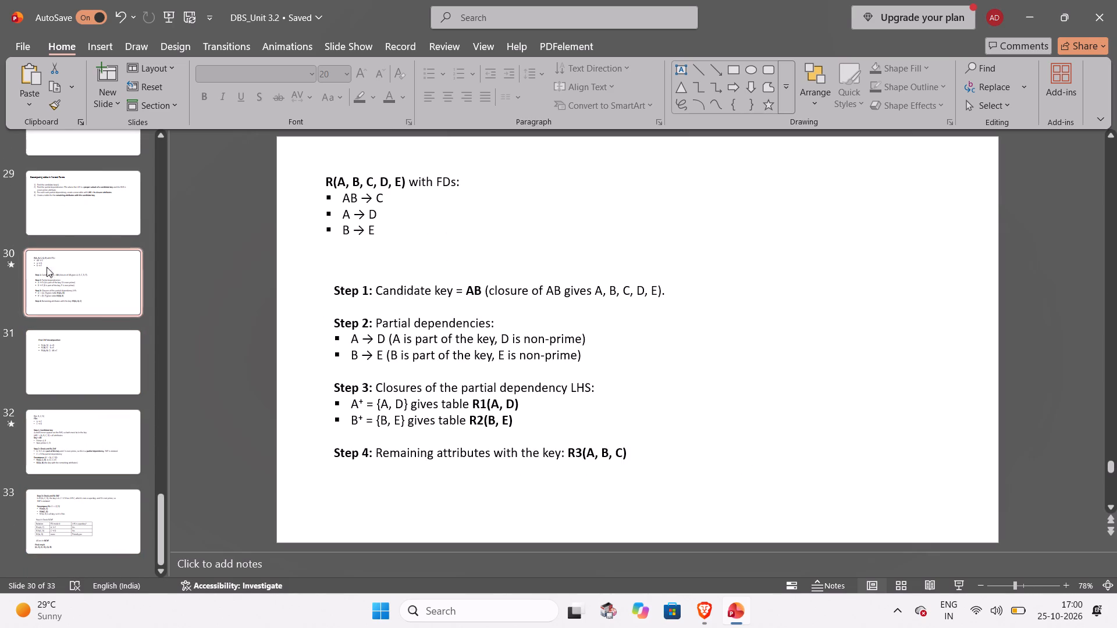
{"action": "left_click", "coordinate": [79, 167]}
{"action": "scroll", "coordinate": [87, 260], "scroll_direction": "up", "scroll_amount": 2}
{"action": "left_click", "coordinate": [88, 270]}
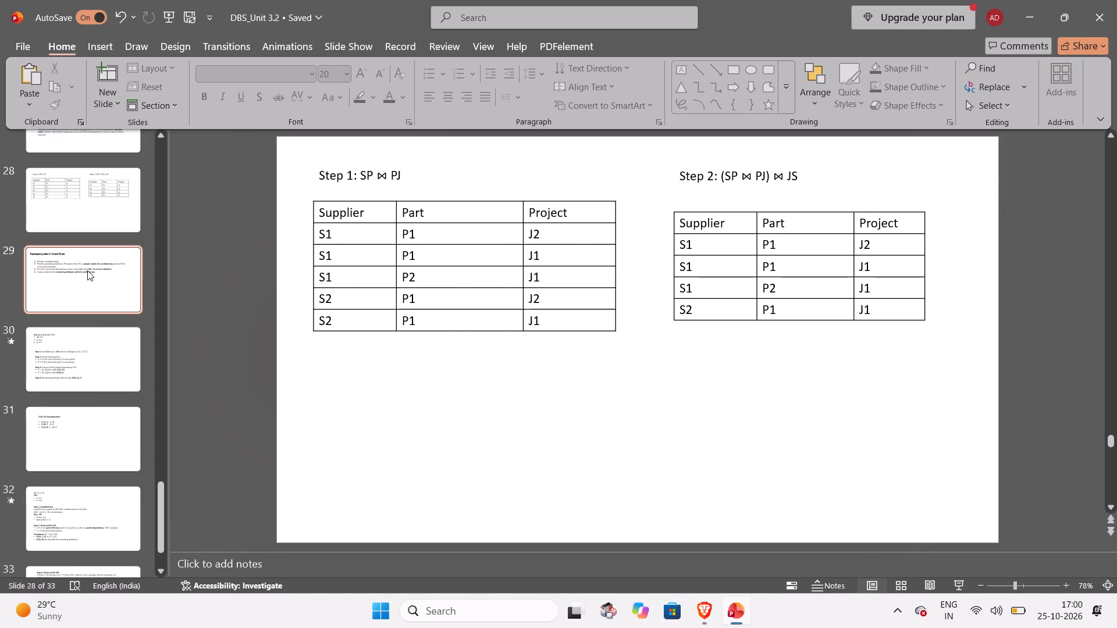
Review the 5NF, 4NF and multivalued dependency slides, going from slide 28 back to slide 21.
{"action": "left_click", "coordinate": [98, 206]}
{"action": "scroll", "coordinate": [75, 326], "scroll_direction": "up", "scroll_amount": 2}
{"action": "left_click", "coordinate": [89, 210]}
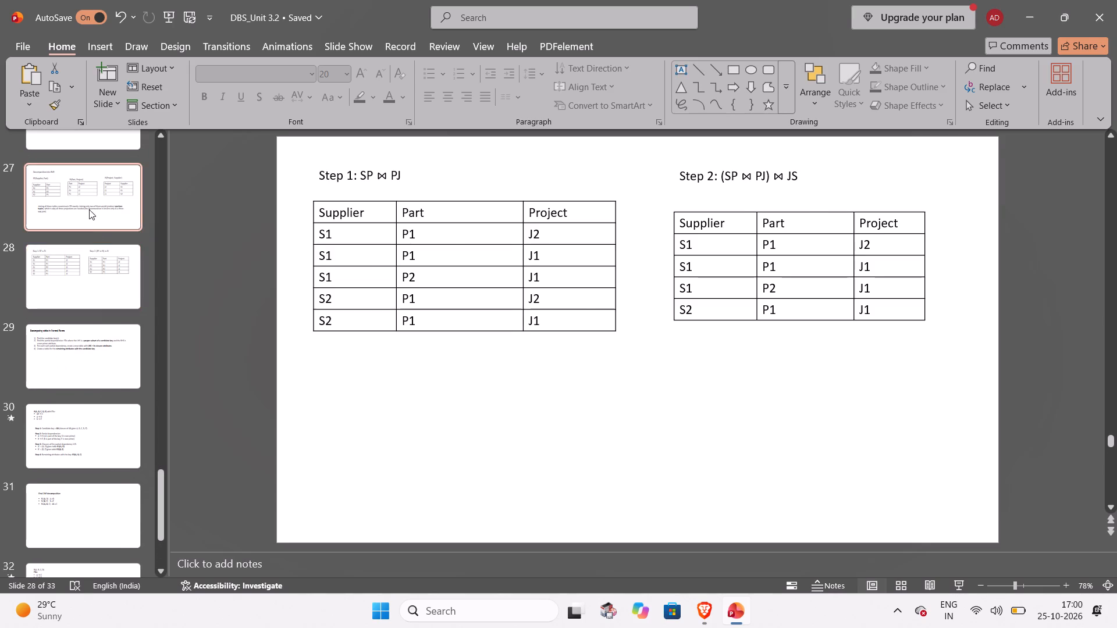
{"action": "scroll", "coordinate": [55, 411], "scroll_direction": "up", "scroll_amount": 4}
{"action": "left_click", "coordinate": [69, 283]}
{"action": "scroll", "coordinate": [74, 327], "scroll_direction": "up", "scroll_amount": 1}
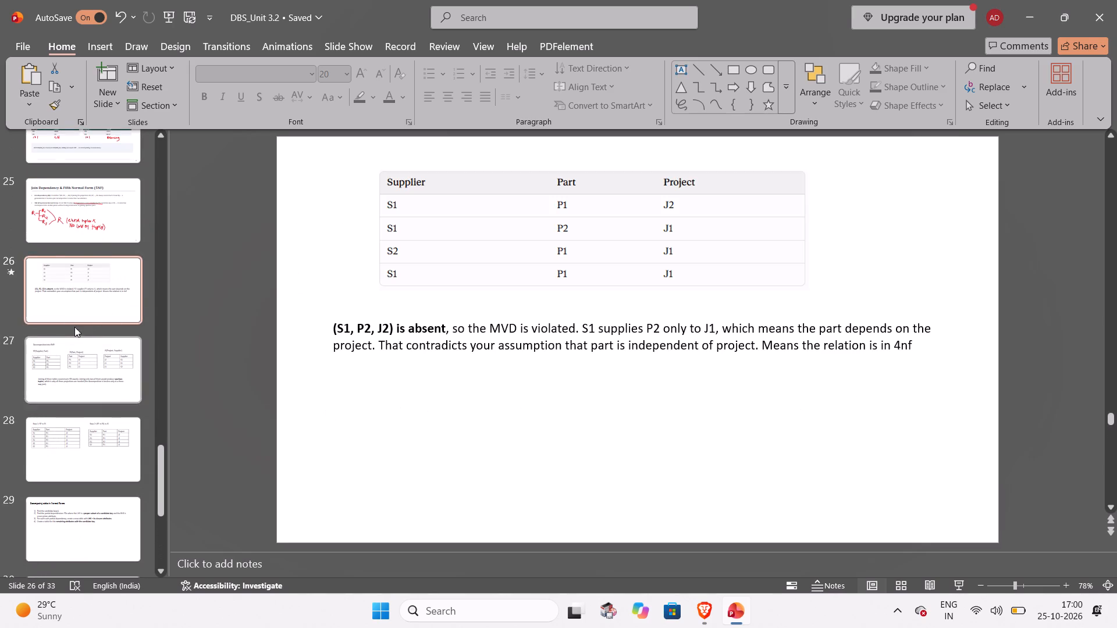
{"action": "scroll", "coordinate": [74, 327], "scroll_direction": "up", "scroll_amount": 3}
{"action": "left_click_drag", "start_coordinate": [74, 341], "coordinate": [76, 347]}
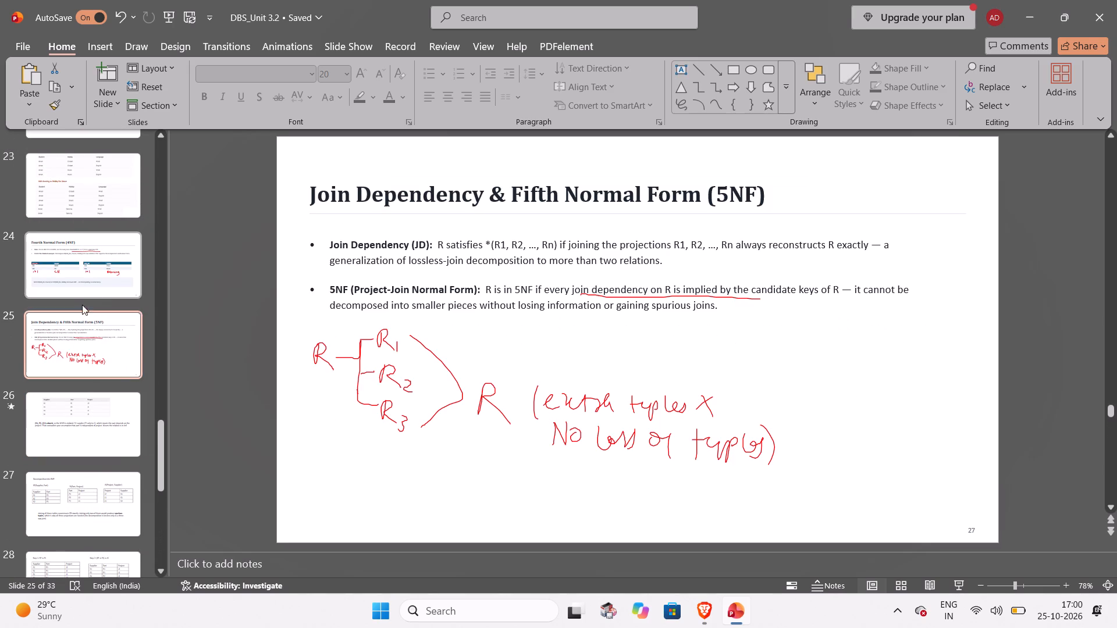
{"action": "left_click", "coordinate": [86, 261]}
{"action": "scroll", "coordinate": [34, 319], "scroll_direction": "up", "scroll_amount": 1}
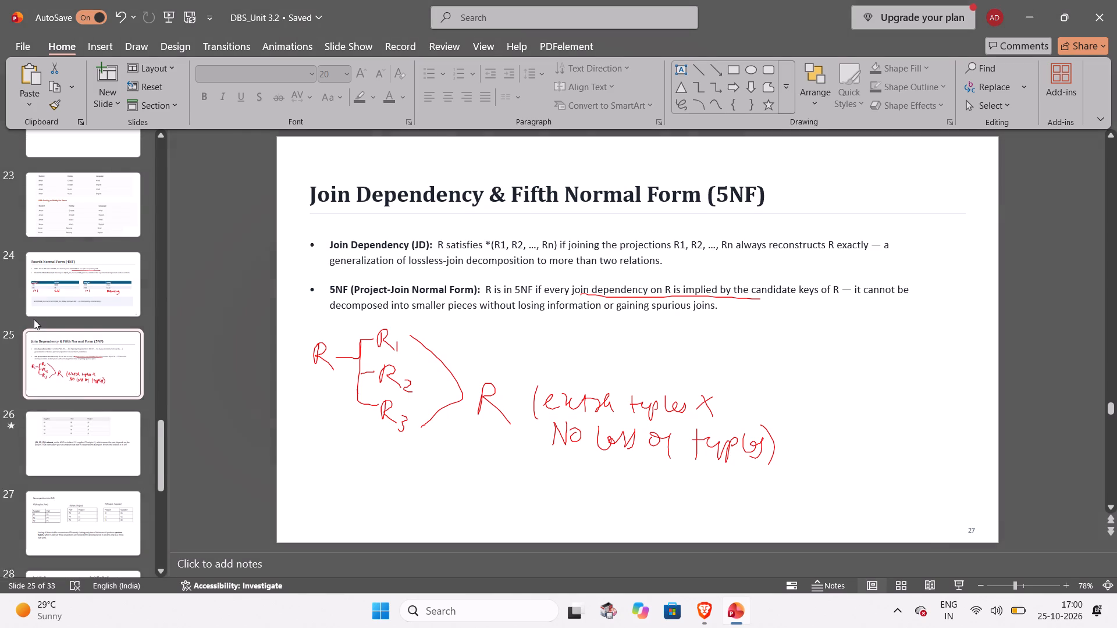
{"action": "scroll", "coordinate": [34, 319], "scroll_direction": "up", "scroll_amount": 1}
{"action": "left_click", "coordinate": [69, 337]}
{"action": "scroll", "coordinate": [68, 337], "scroll_direction": "up", "scroll_amount": 2}
{"action": "left_click", "coordinate": [73, 330]}
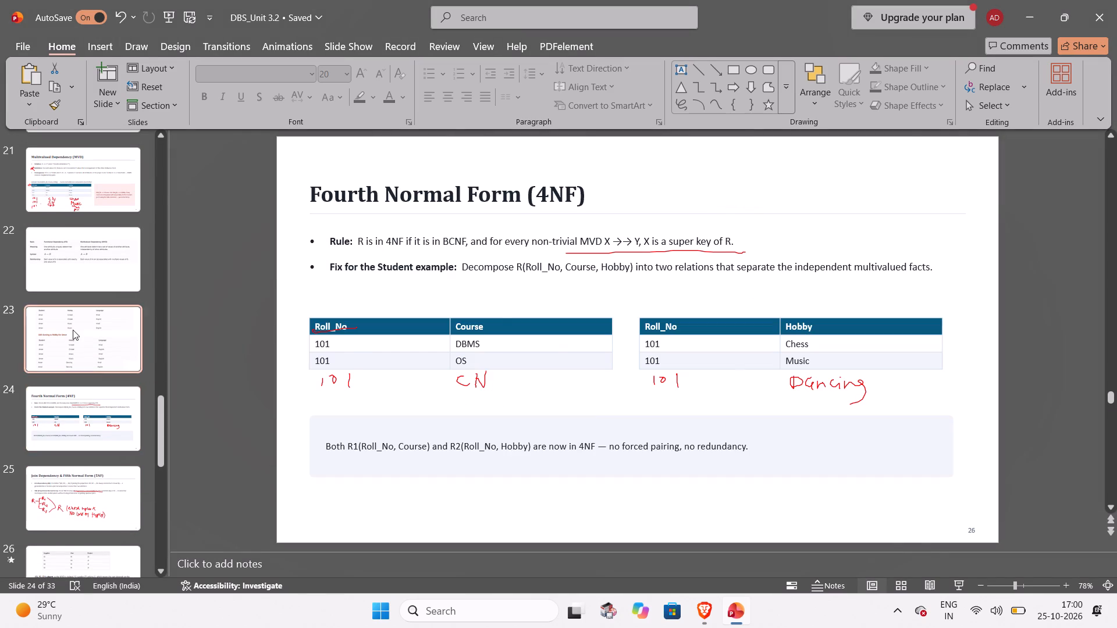
{"action": "scroll", "coordinate": [84, 349], "scroll_direction": "up", "scroll_amount": 3}
{"action": "left_click", "coordinate": [74, 377]}
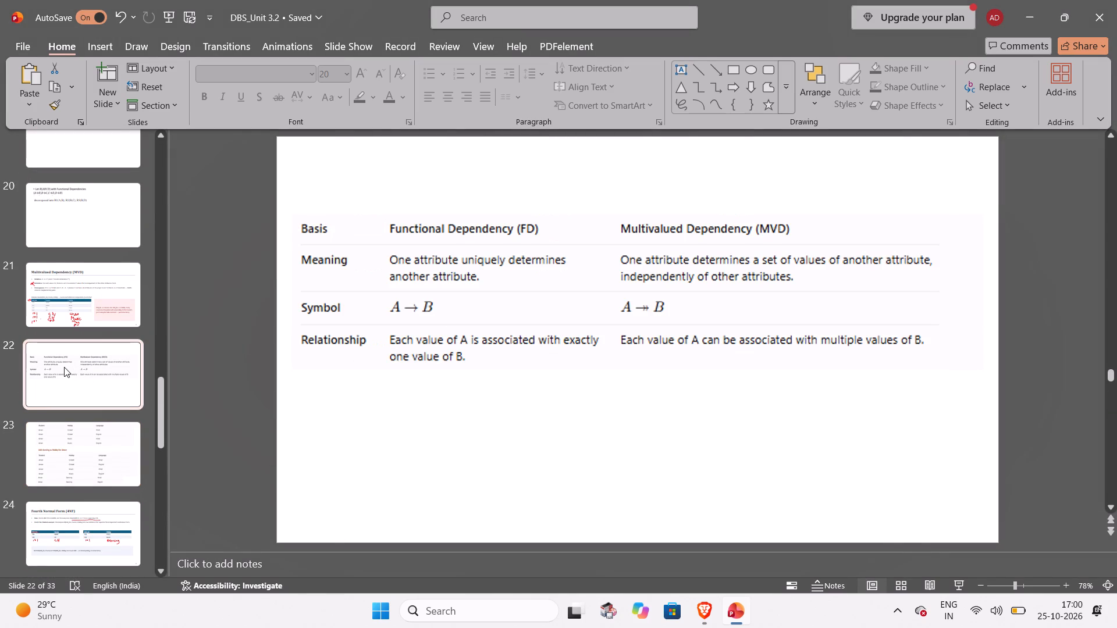
{"action": "scroll", "coordinate": [62, 365], "scroll_direction": "up", "scroll_amount": 1}
{"action": "left_click", "coordinate": [84, 332]}
Review the dependency-preserving and lossless or lossy decomposition slides, going from slide 20 back to slide 14.
{"action": "scroll", "coordinate": [81, 344], "scroll_direction": "up", "scroll_amount": 3}
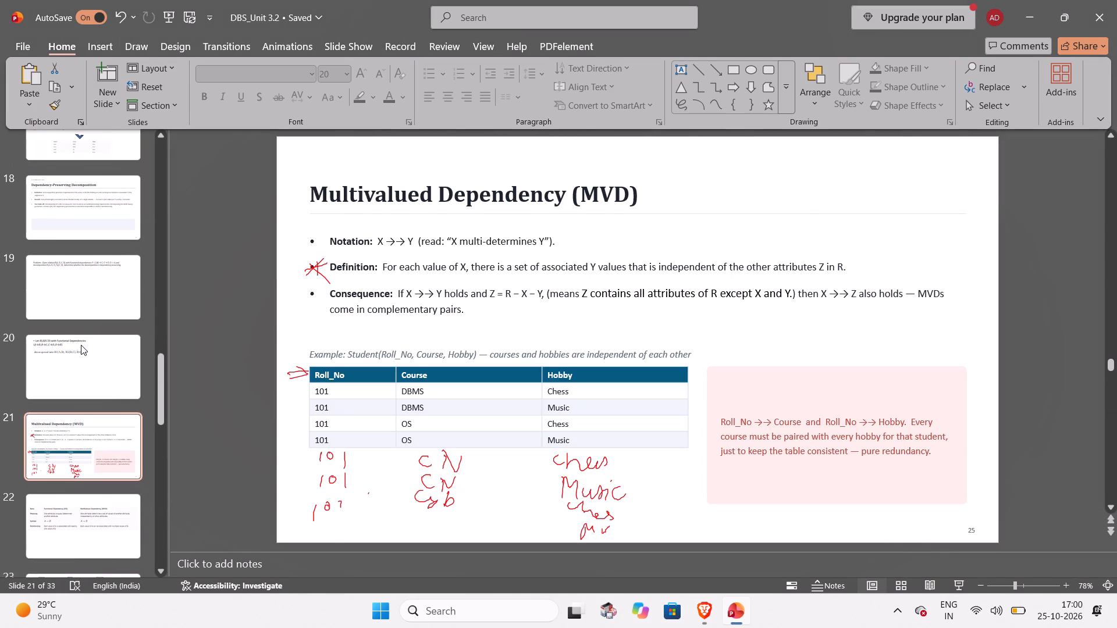
{"action": "left_click", "coordinate": [80, 333]}
{"action": "left_click", "coordinate": [82, 373]}
{"action": "scroll", "coordinate": [82, 373], "scroll_direction": "up", "scroll_amount": 2}
{"action": "left_click", "coordinate": [83, 364]}
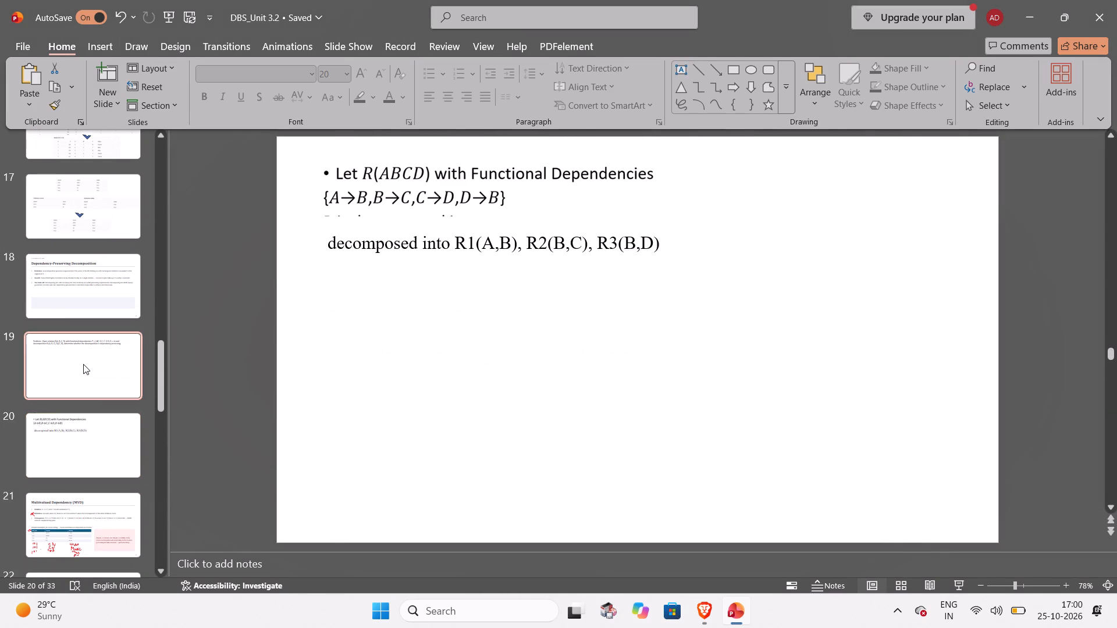
{"action": "scroll", "coordinate": [83, 364], "scroll_direction": "up", "scroll_amount": 2}
{"action": "left_click", "coordinate": [81, 351]}
{"action": "scroll", "coordinate": [83, 352], "scroll_direction": "up", "scroll_amount": 2}
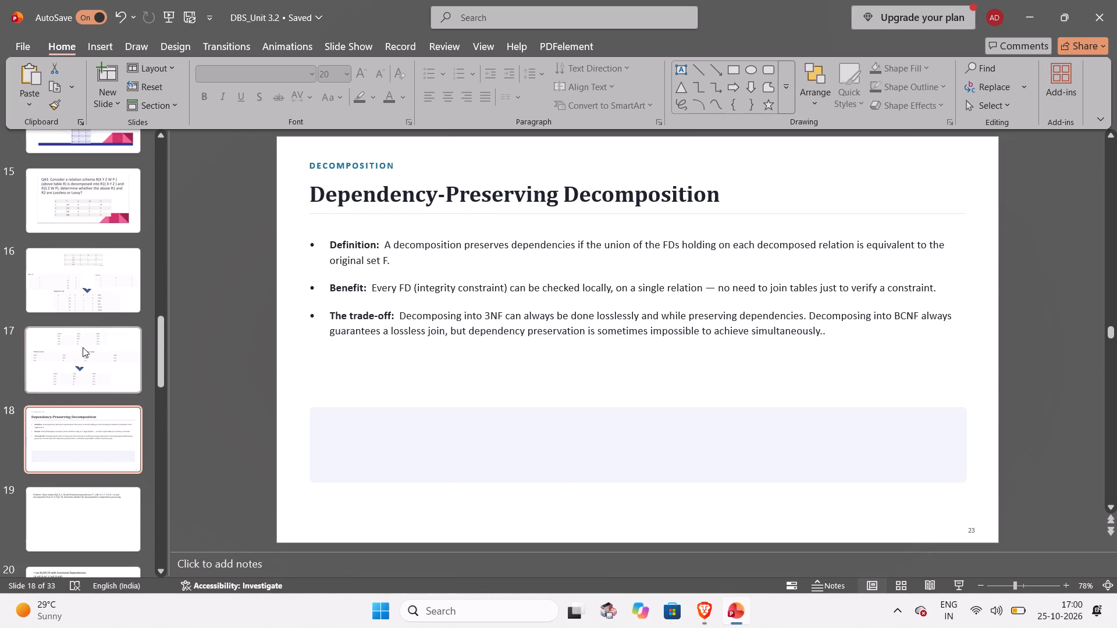
{"action": "left_click", "coordinate": [83, 347]}
{"action": "scroll", "coordinate": [79, 346], "scroll_direction": "up", "scroll_amount": 4}
{"action": "left_click", "coordinate": [90, 415]}
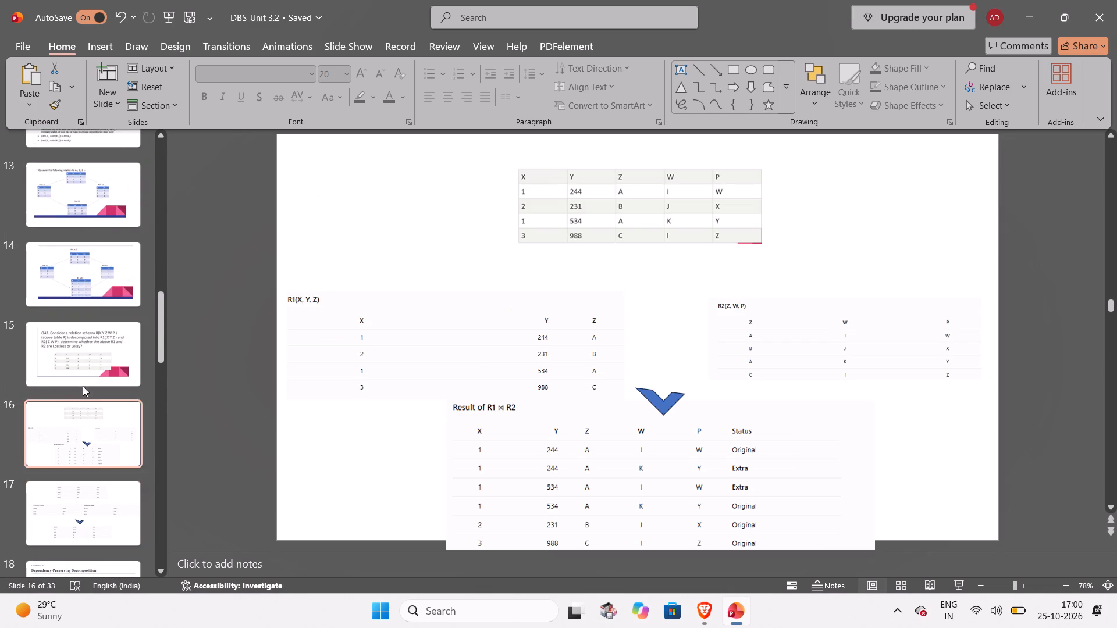
{"action": "left_click", "coordinate": [82, 374]}
{"action": "scroll", "coordinate": [75, 370], "scroll_direction": "up", "scroll_amount": 2}
{"action": "left_click", "coordinate": [33, 355]}
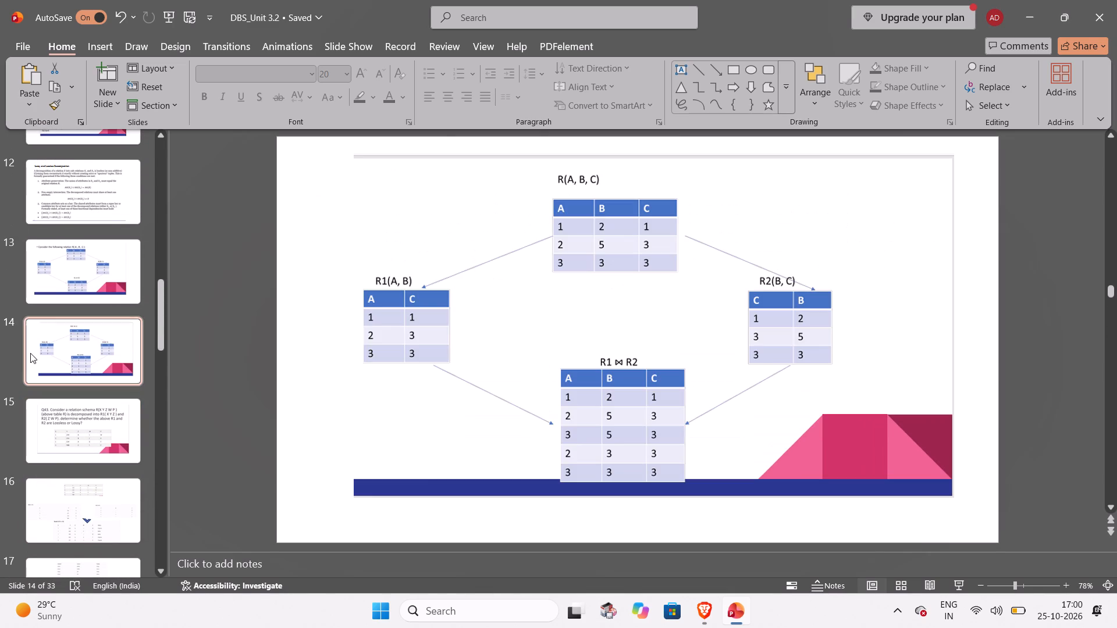
Review the lossless decomposition, BCNF and Third Normal Form slides, going from slide 13 back to slide 8.
{"action": "scroll", "coordinate": [66, 354], "scroll_direction": "up", "scroll_amount": 4}
{"action": "left_click", "coordinate": [79, 408]}
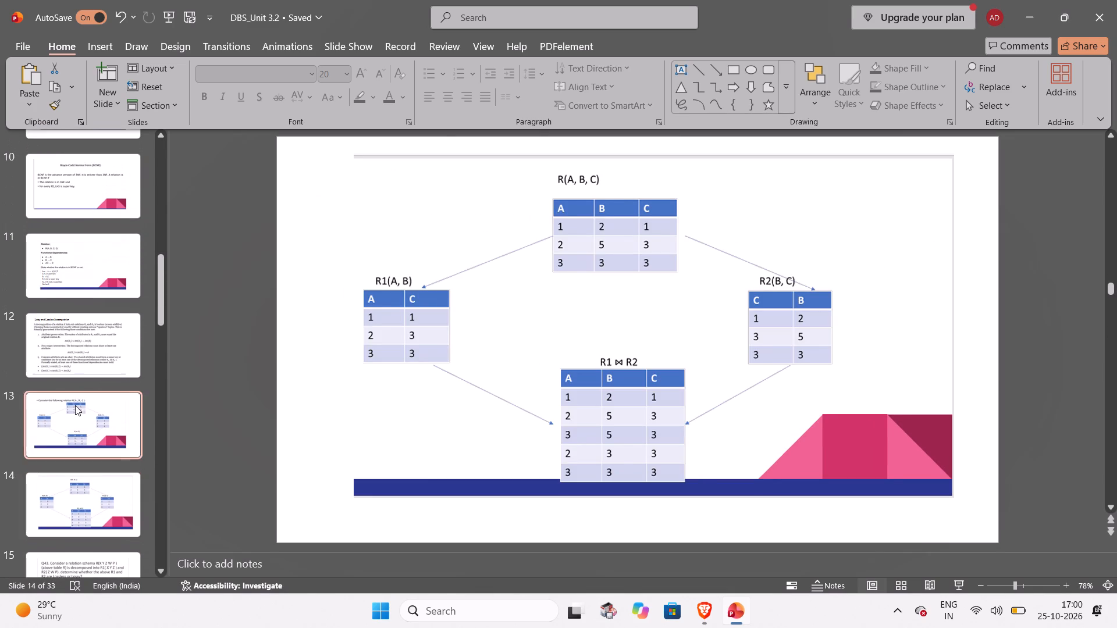
{"action": "left_click", "coordinate": [70, 361]}
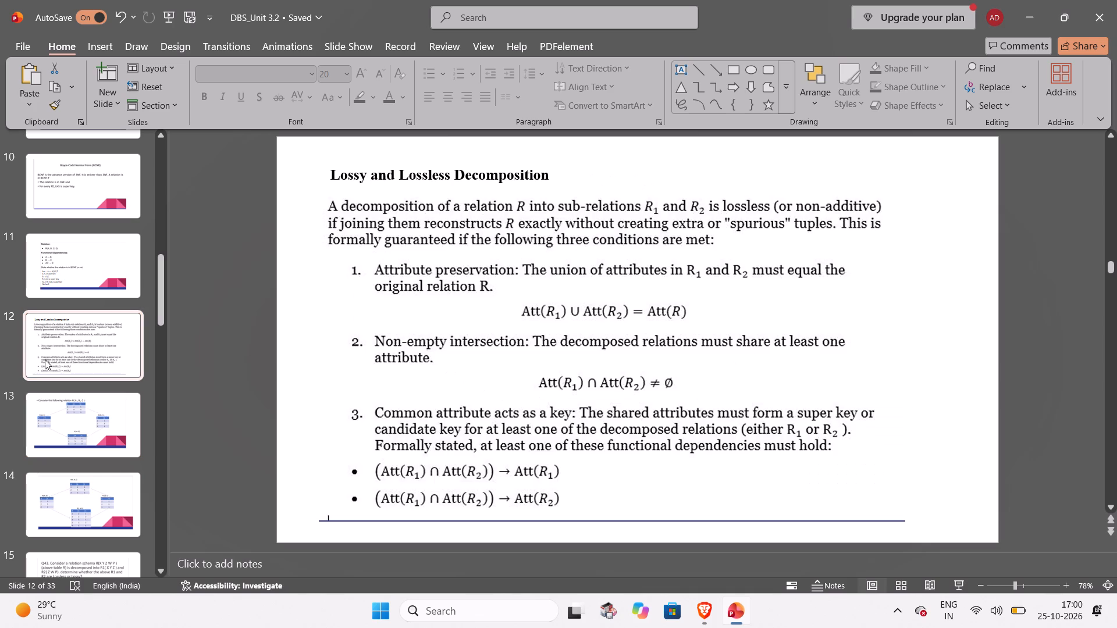
{"action": "left_click", "coordinate": [87, 277]}
{"action": "scroll", "coordinate": [58, 298], "scroll_direction": "up", "scroll_amount": 1}
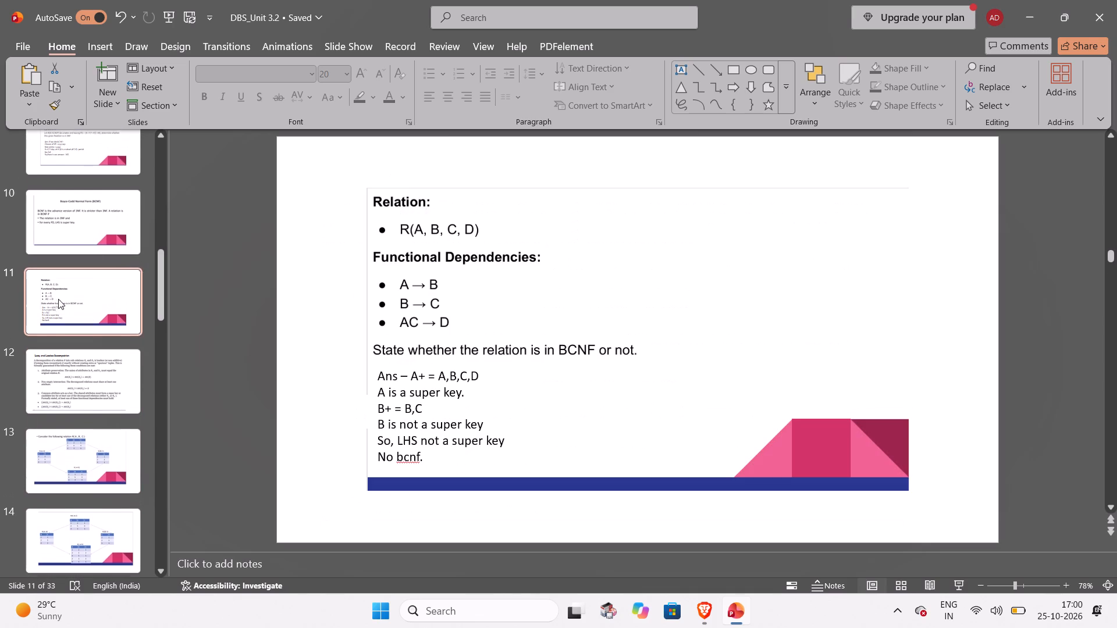
{"action": "left_click", "coordinate": [73, 233]}
{"action": "scroll", "coordinate": [76, 263], "scroll_direction": "up", "scroll_amount": 3}
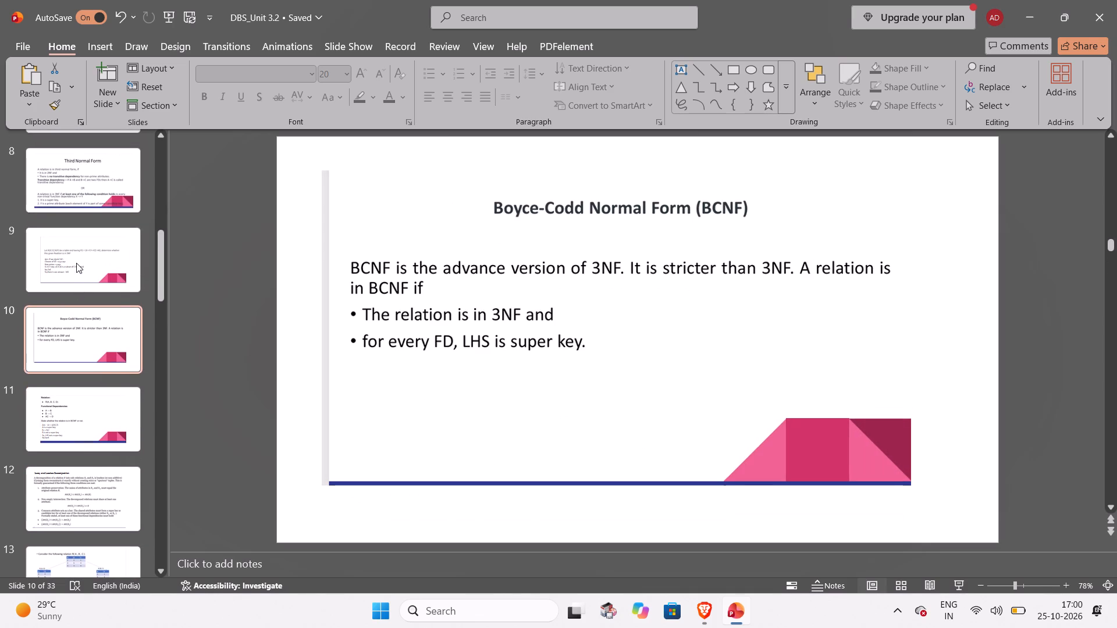
{"action": "left_click", "coordinate": [76, 263]}
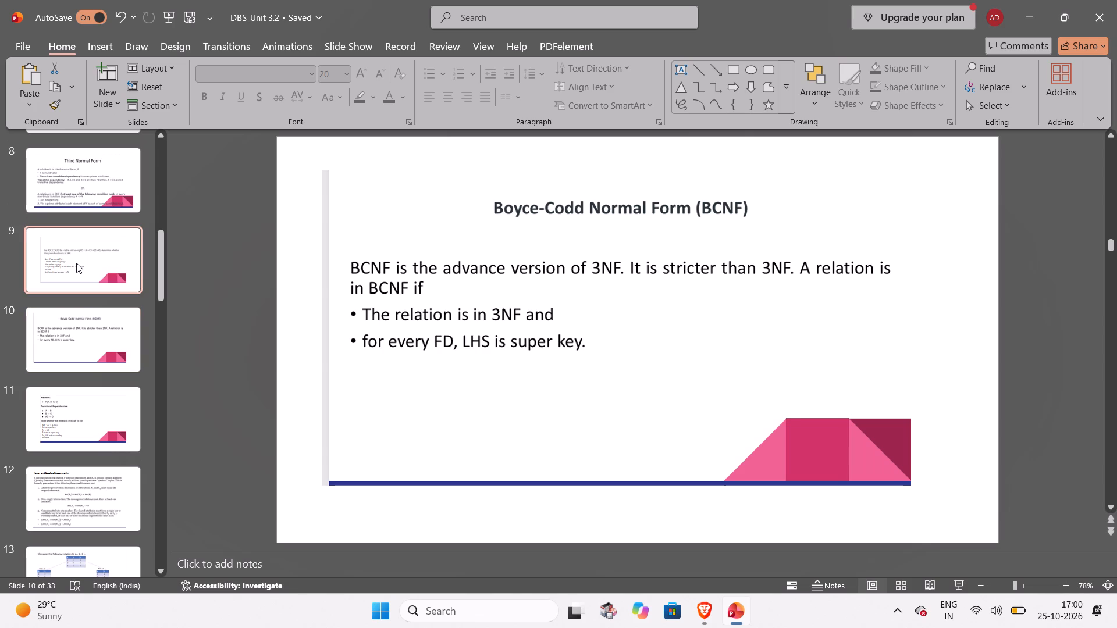
{"action": "scroll", "coordinate": [76, 263], "scroll_direction": "up", "scroll_amount": 1}
{"action": "left_click", "coordinate": [82, 231]}
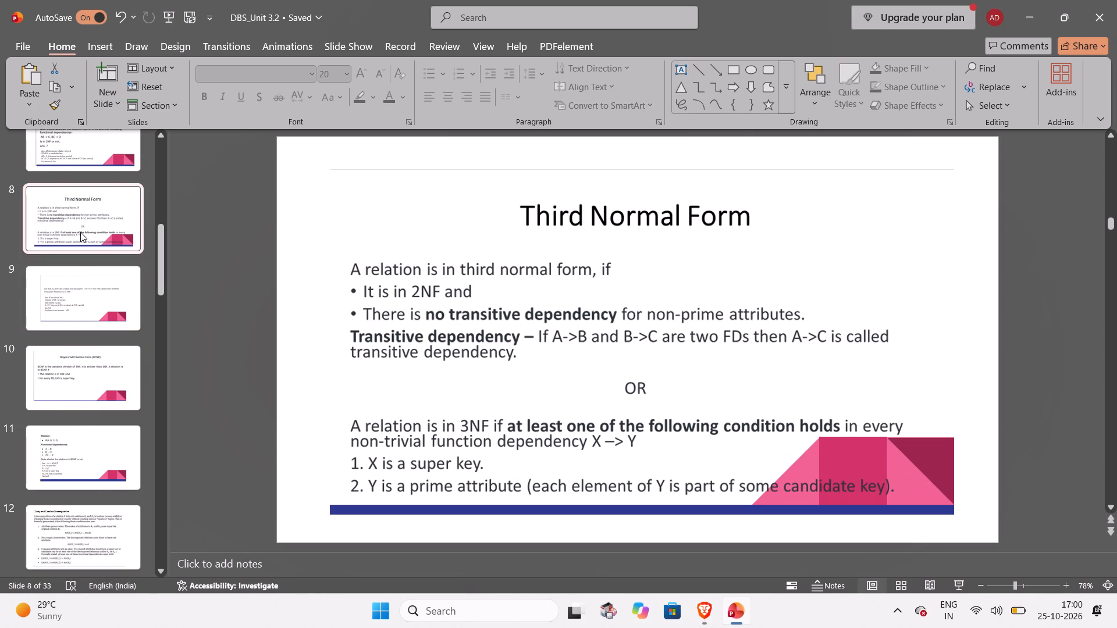
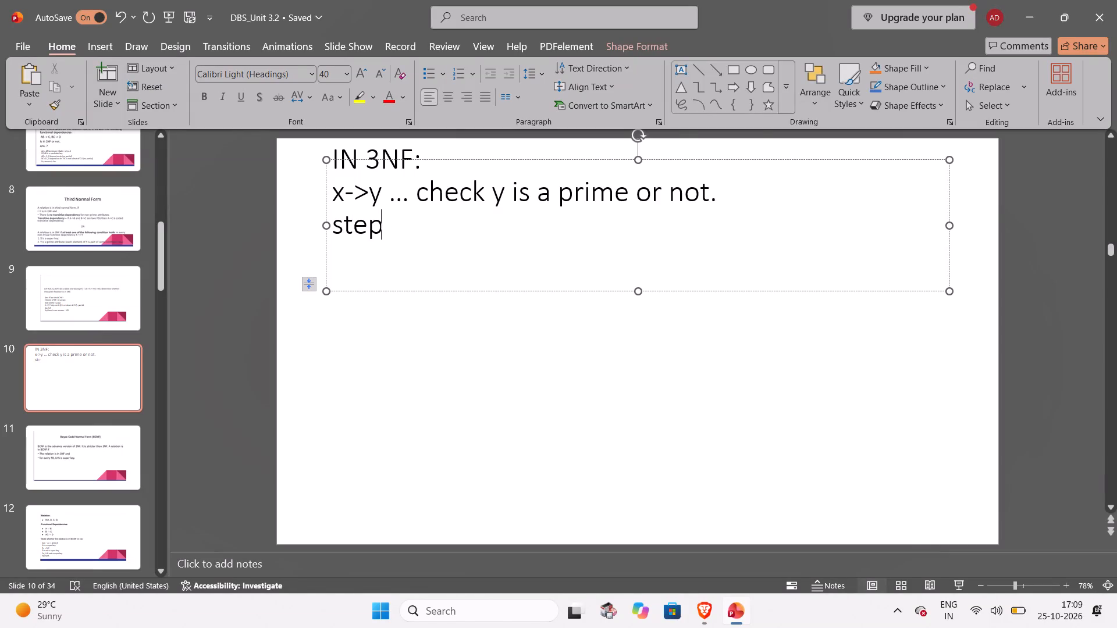
Complete the line below the prime check in the slide 10 3NF note as "Step-1 Find candidate key".
{"action": "type", "text": "1"}
{"action": "key", "text": "space"}
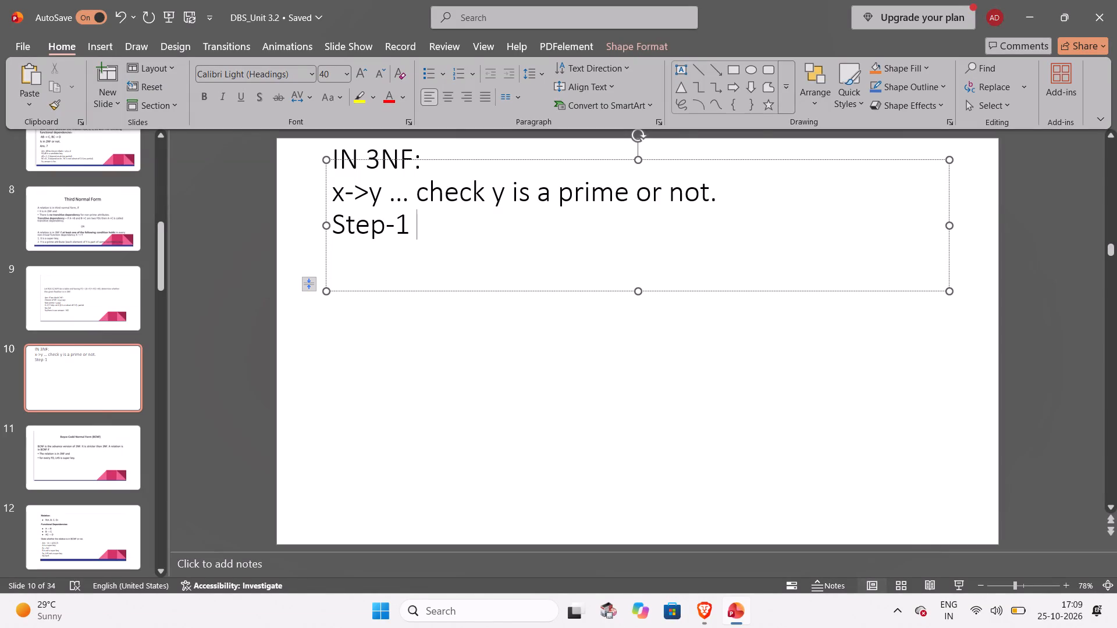
{"action": "type", "text": "Fi"}
{"action": "type", "text": "nd candi"}
{"action": "type", "text": "date key"}
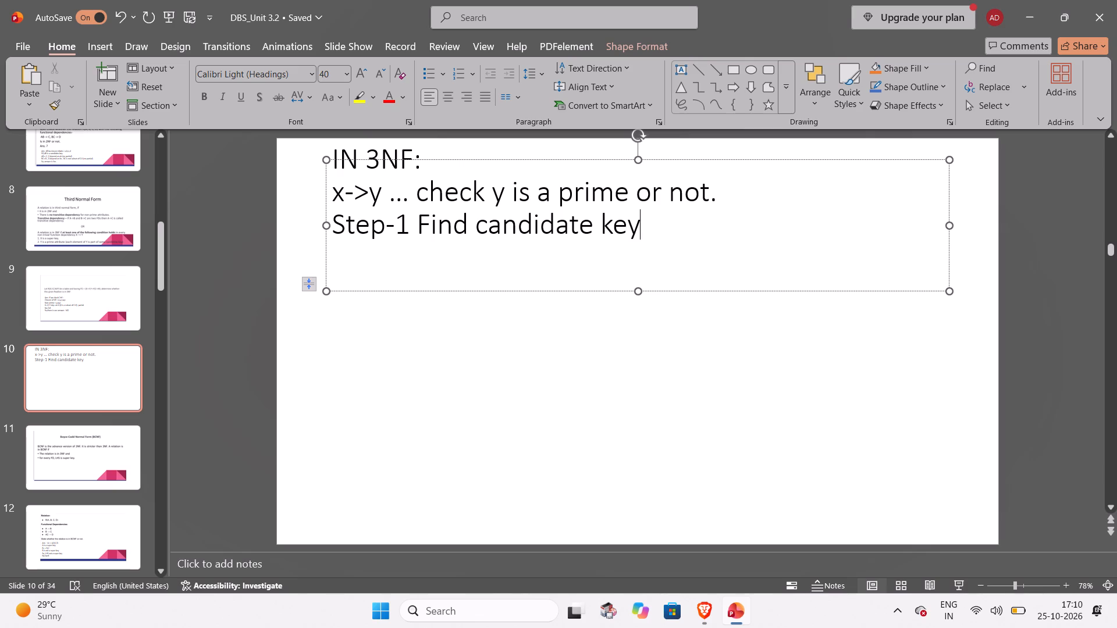
Add a new line to the 3NF note reading "Step-2 check prime or not every y must be in prime".
{"action": "key", "text": "Return"}
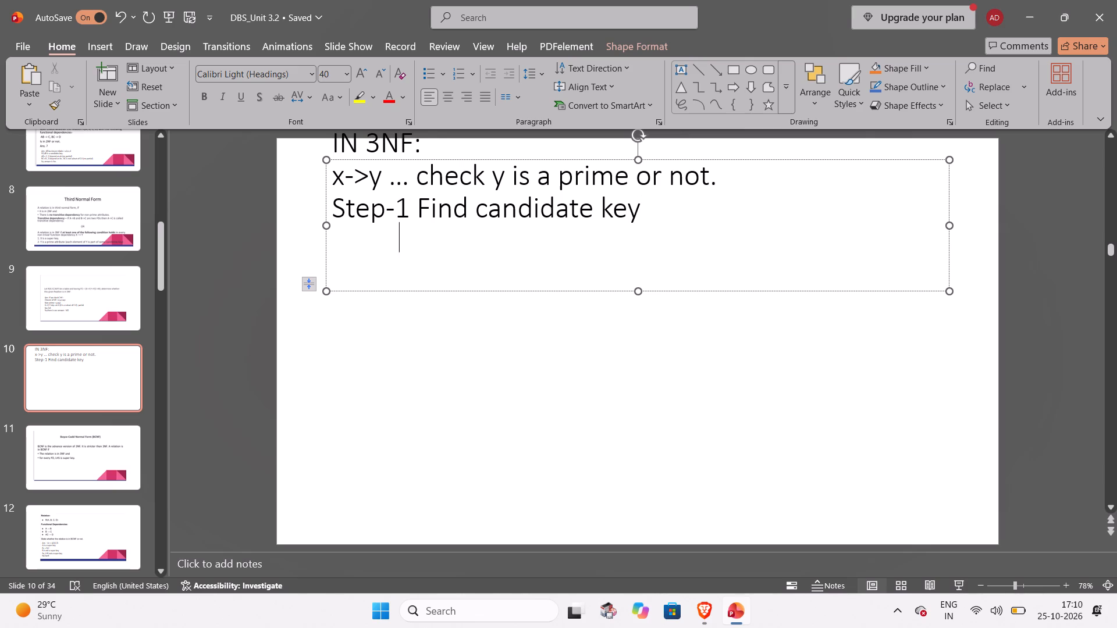
{"action": "type", "text": "Step"}
{"action": "type", "text": "-1"}
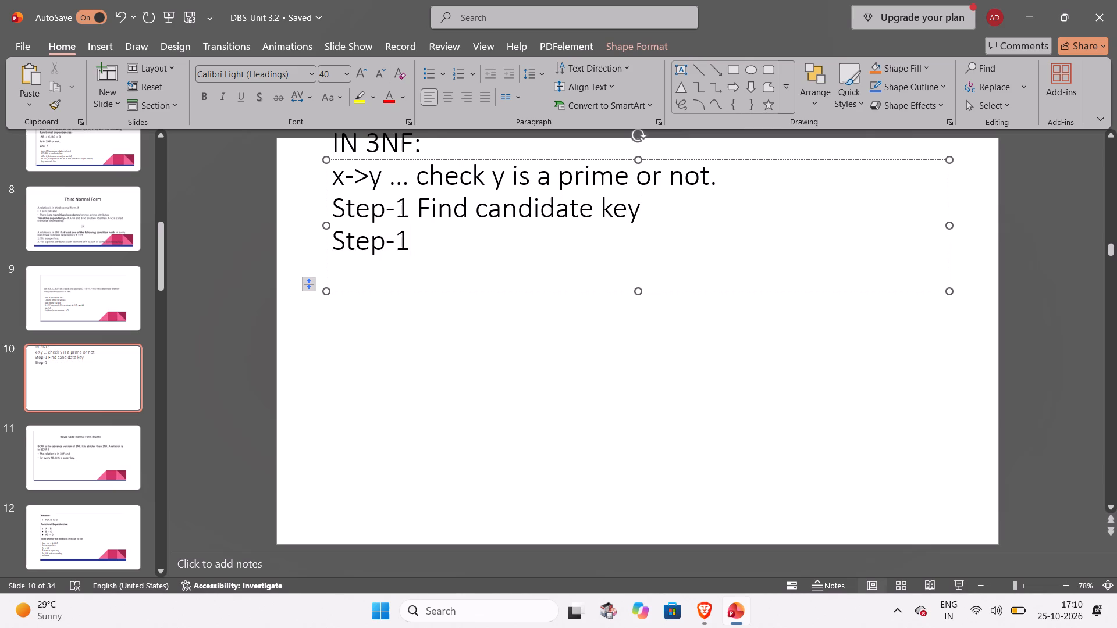
{"action": "key", "text": "BackSpace"}
{"action": "type", "text": "2 check prime or not"}
{"action": "key", "text": "space"}
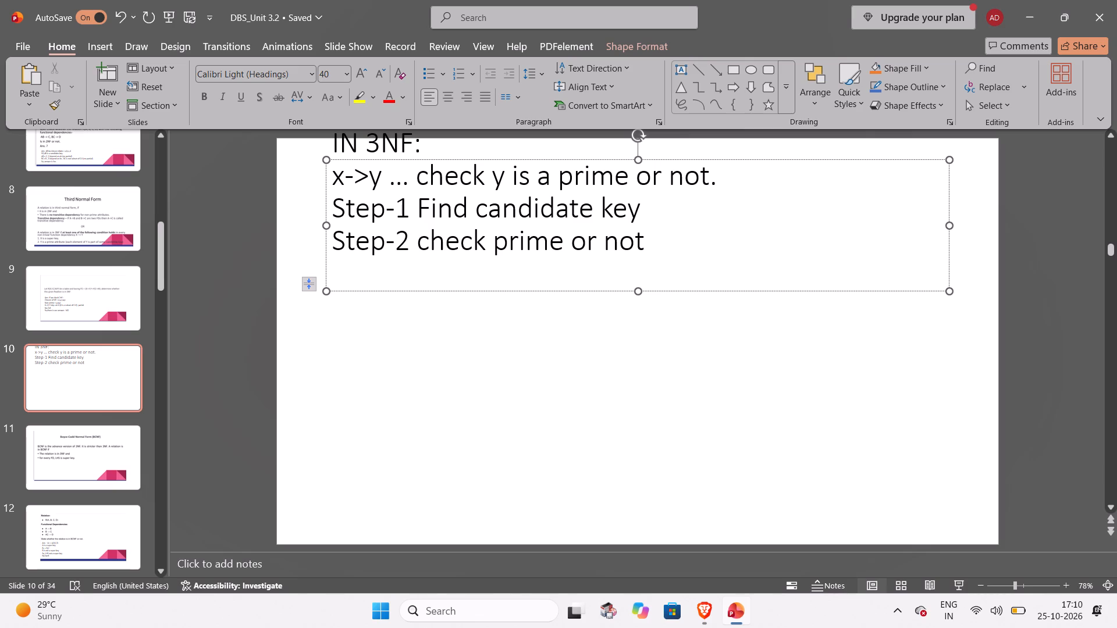
{"action": "type", "text": "eve"}
{"action": "type", "text": "ry"}
{"action": "key", "text": "space"}
{"action": "type", "text": "y i"}
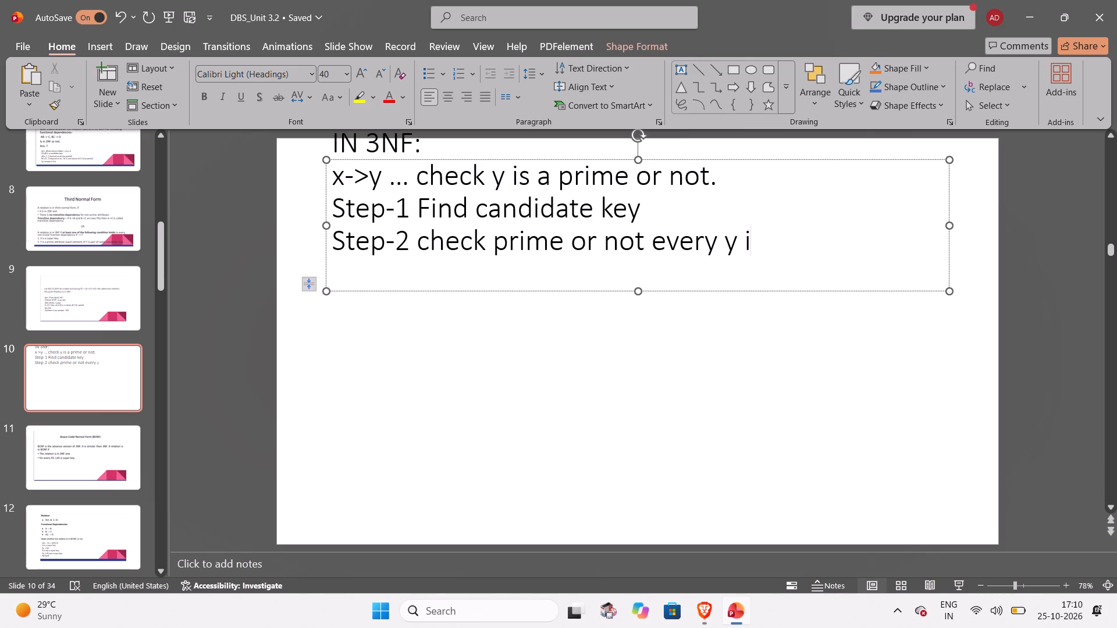
{"action": "key", "text": "BackSpace"}
{"action": "type", "text": "must b"}
{"action": "type", "text": "e"}
{"action": "key", "text": "space"}
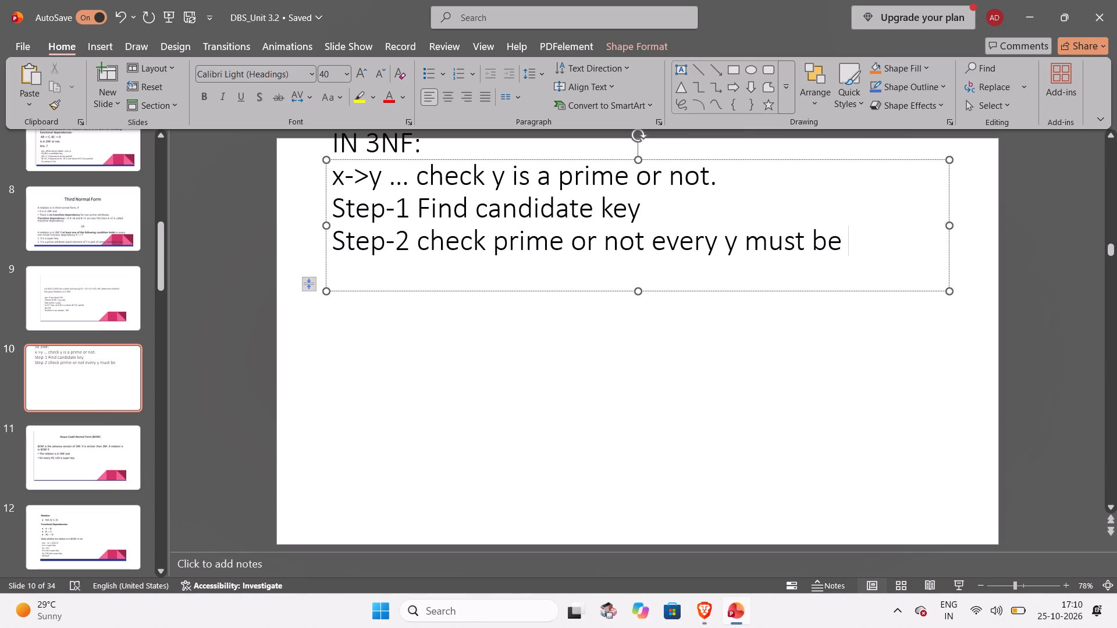
{"action": "type", "text": "in prime"}
{"action": "key", "text": "space"}
{"action": "key", "text": "o"}
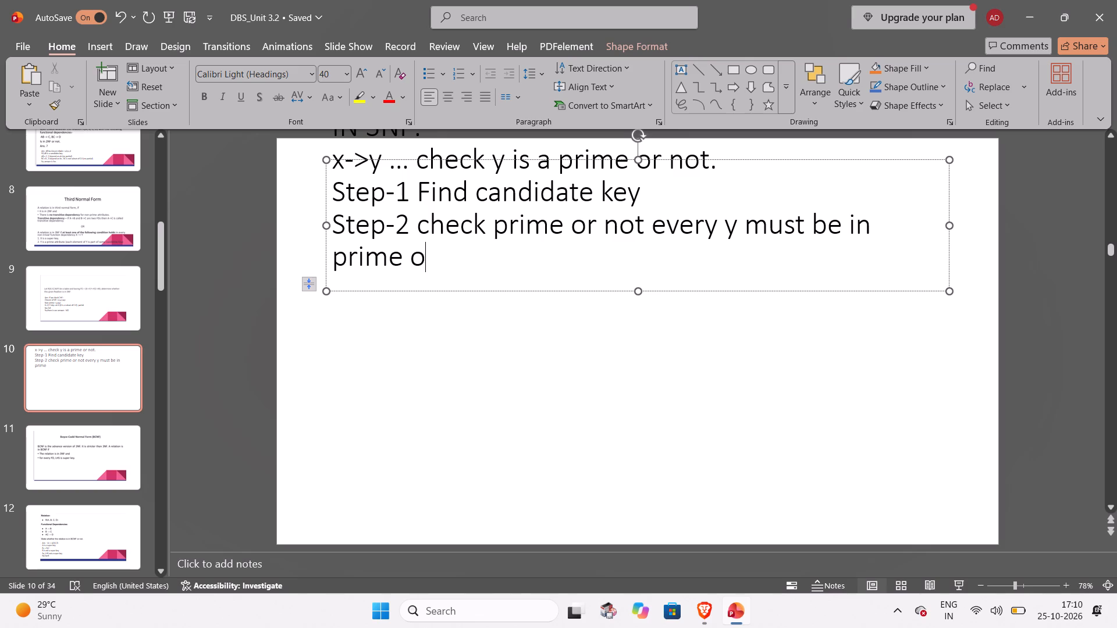
{"action": "key", "text": "BackSpace"}
Extend the 3NF note's text box downward so that all its lines fit inside the slide.
{"action": "left_click_drag", "start_coordinate": [641, 294], "coordinate": [643, 459]}
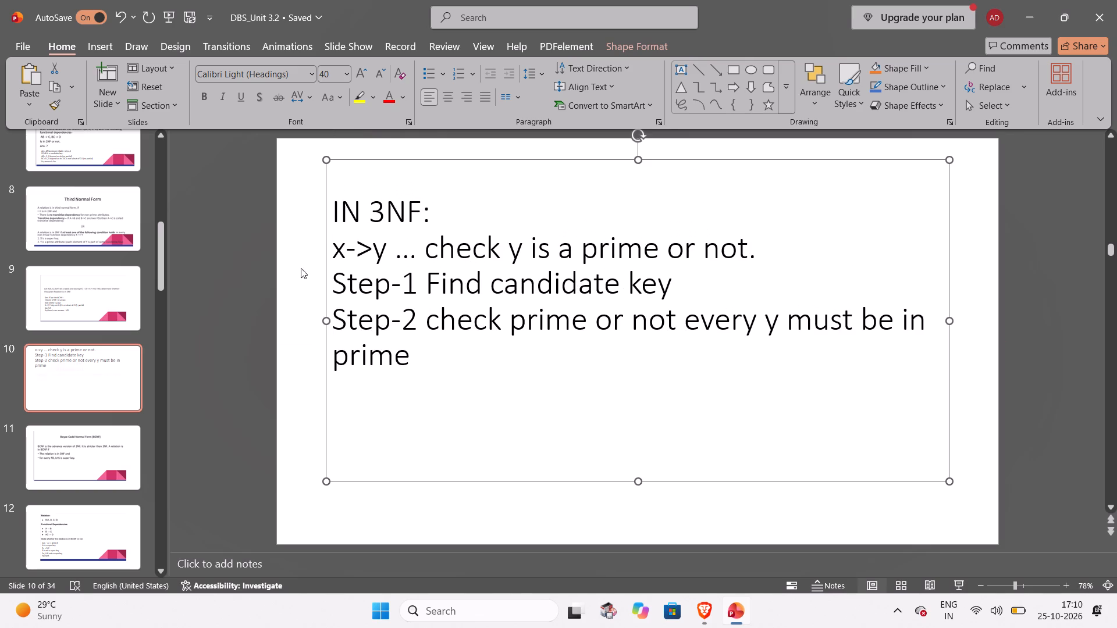
{"action": "left_click", "coordinate": [199, 249]}
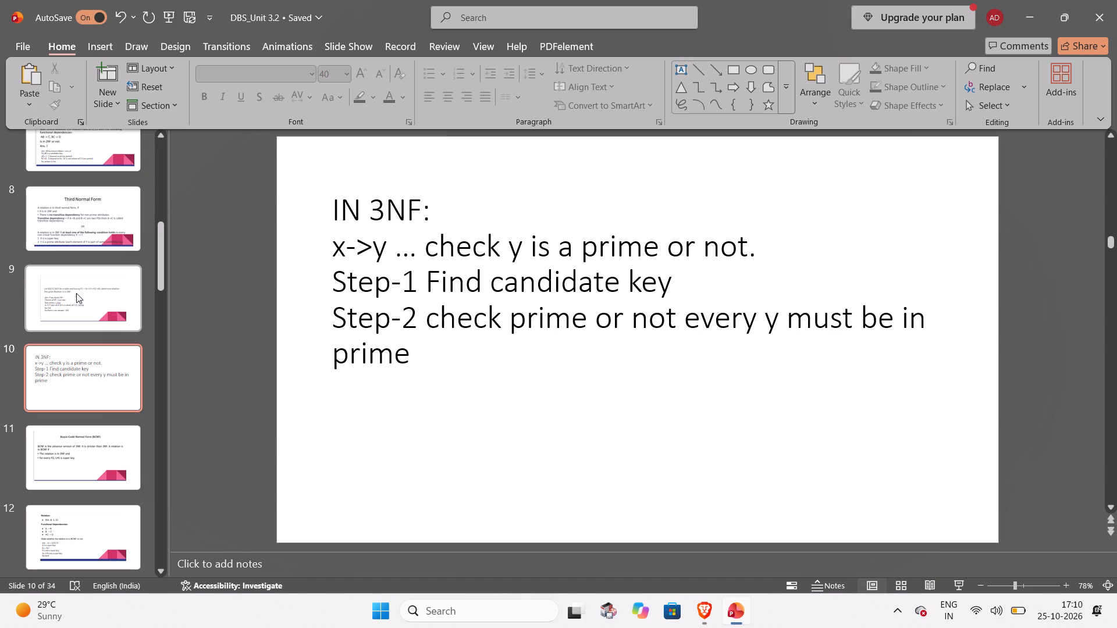
Check the neighbouring Third Normal Form and BCNF slides, and append "(y part bhi ho c.k ka)" to the Step-2 line on slide 10.
{"action": "left_click", "coordinate": [76, 293]}
{"action": "left_click", "coordinate": [93, 210]}
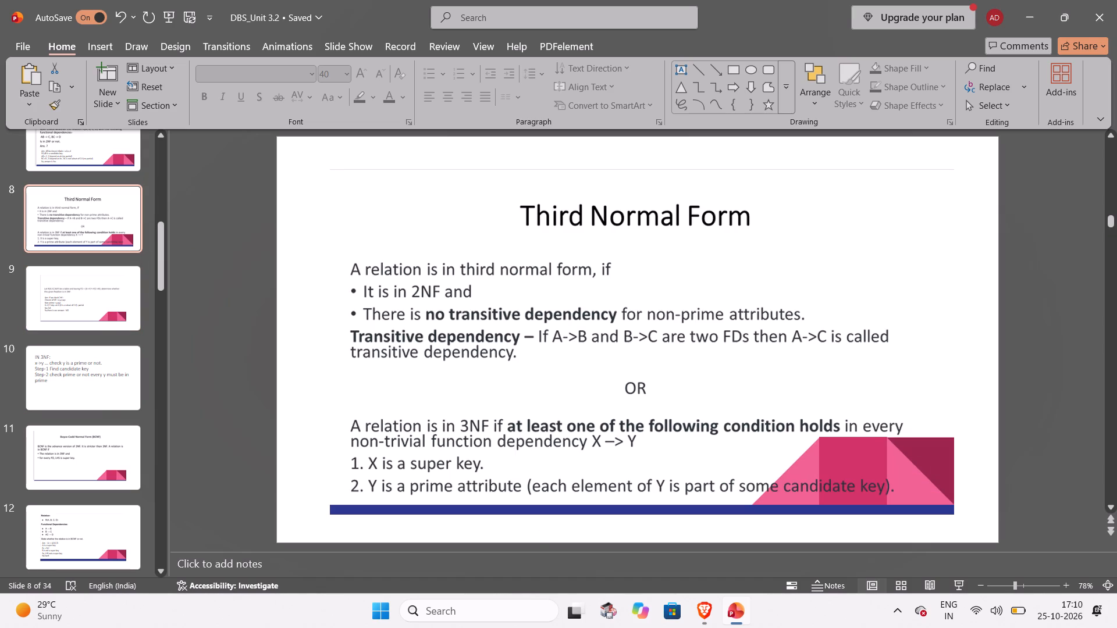
{"action": "left_click", "coordinate": [66, 384]}
{"action": "left_click", "coordinate": [119, 468]}
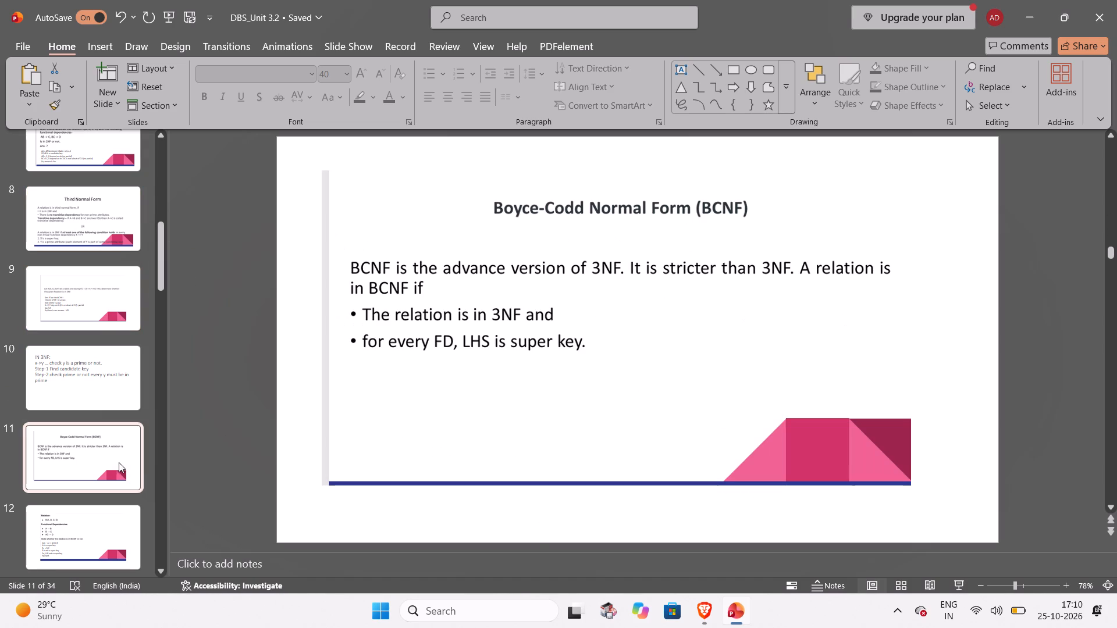
{"action": "left_click", "coordinate": [83, 359]}
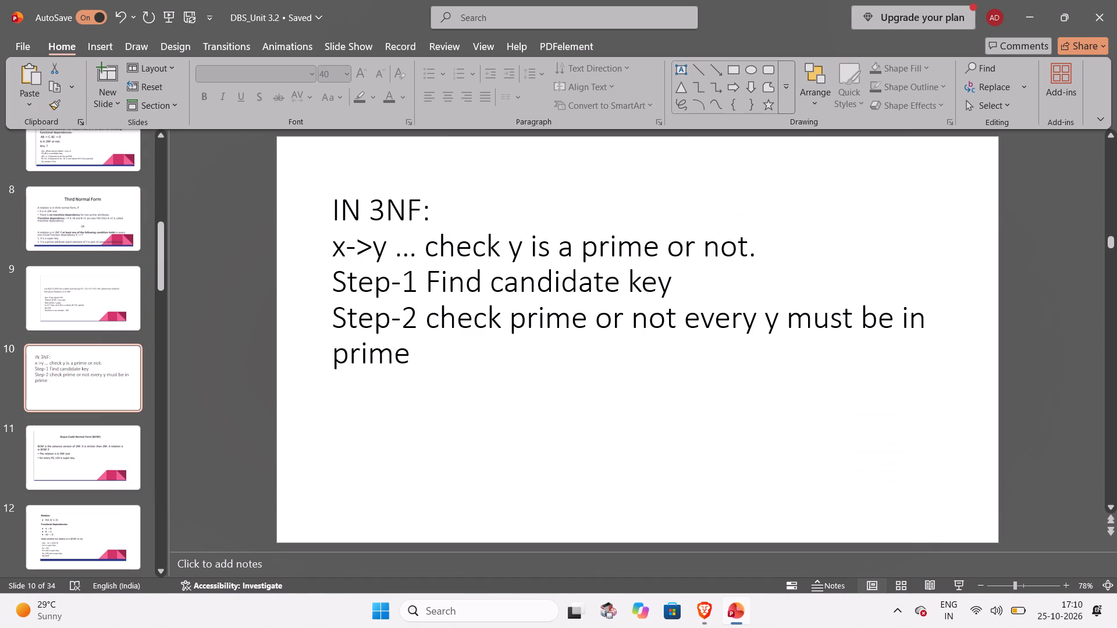
{"action": "left_click", "coordinate": [436, 359]}
{"action": "key", "text": "shift+parenleft"}
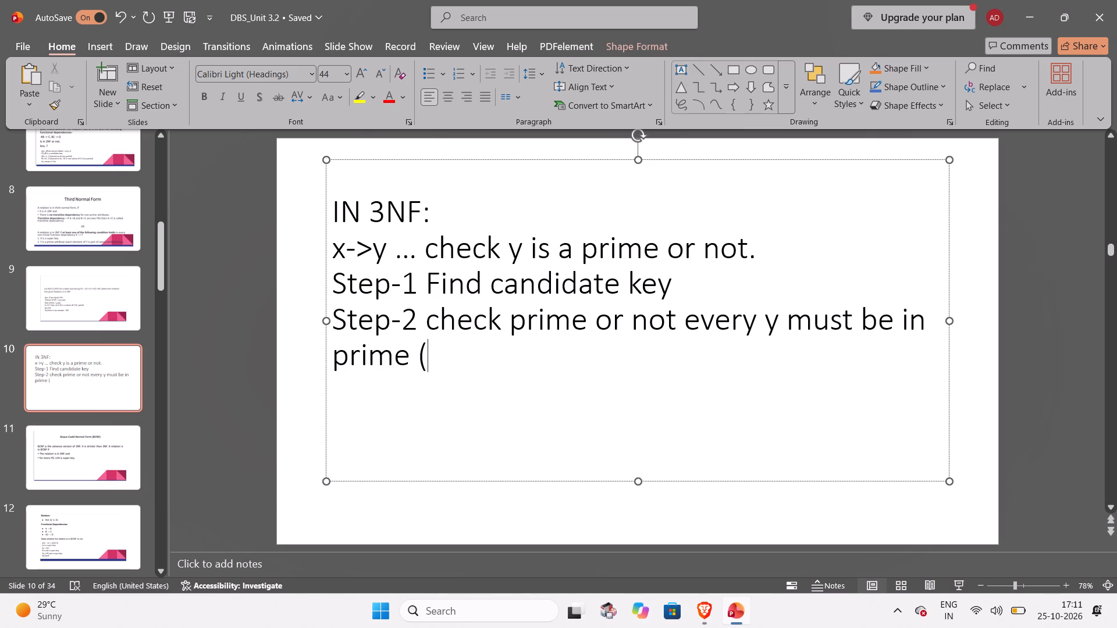
{"action": "type", "text": "y"}
{"action": "key", "text": "space"}
{"action": "type", "text": "part bhi ho c.k"}
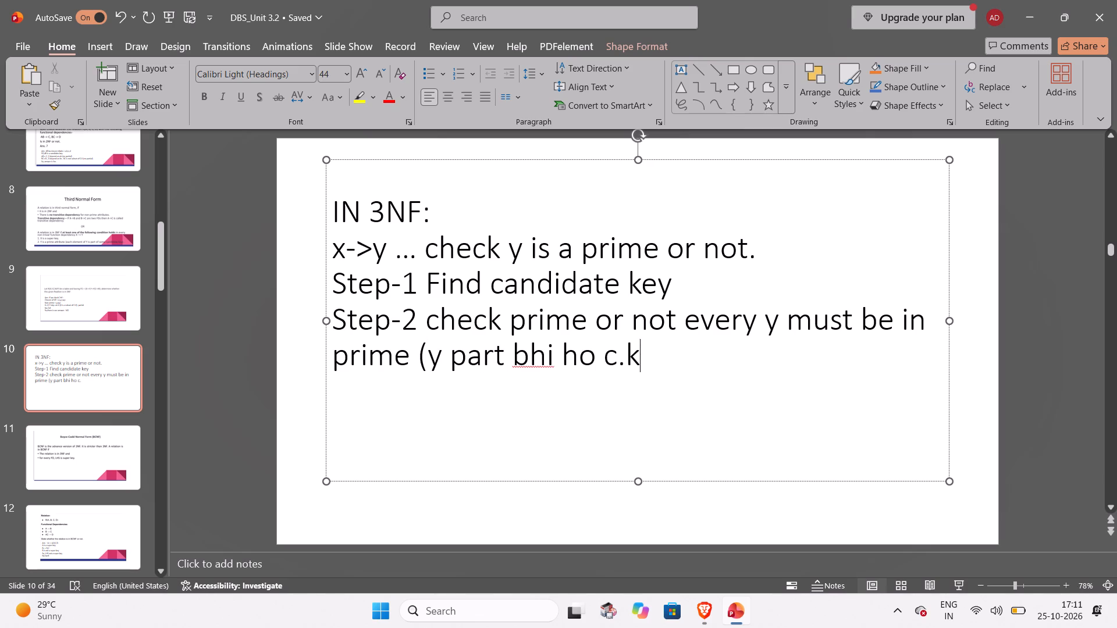
{"action": "key", "text": "space"}
{"action": "type", "text": "ka"}
{"action": "key", "text": "shift+parenright"}
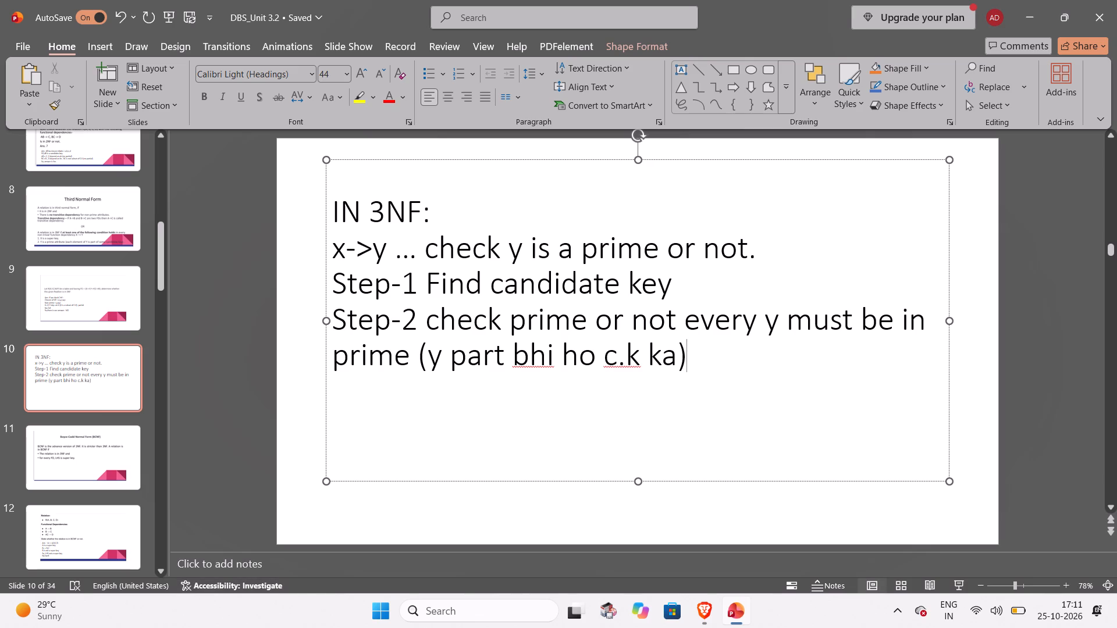
{"action": "left_click", "coordinate": [310, 395]}
Review the BCNF definition, BCNF example and lossy and lossless decomposition slides, going from slide 11 to slide 13.
{"action": "left_click", "coordinate": [91, 452]}
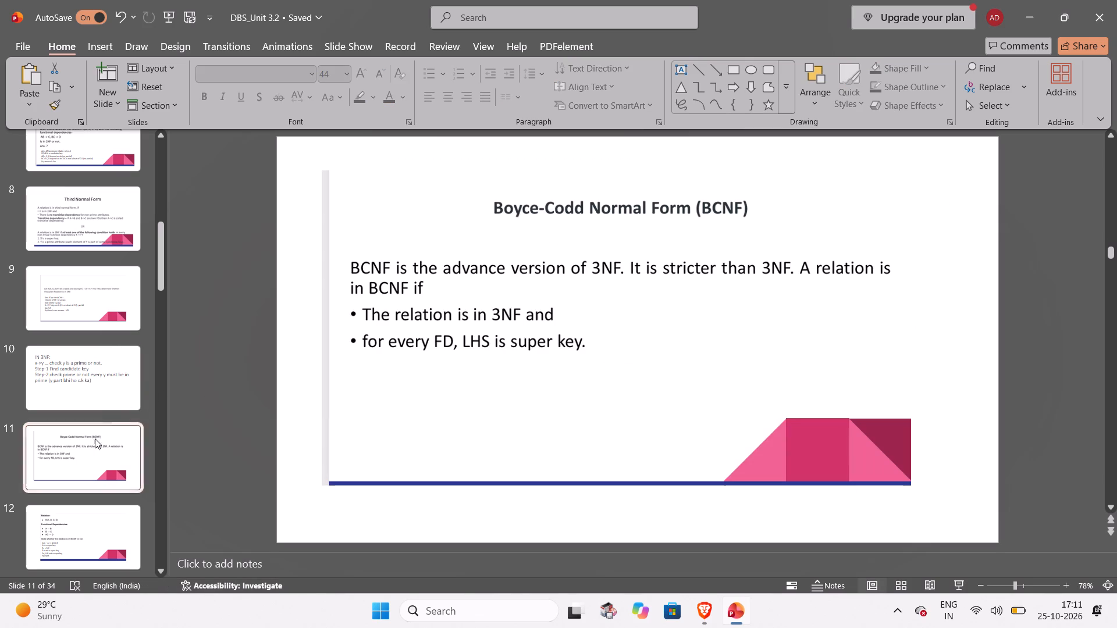
{"action": "left_click", "coordinate": [49, 516]}
{"action": "scroll", "coordinate": [84, 451], "scroll_direction": "down", "scroll_amount": 1}
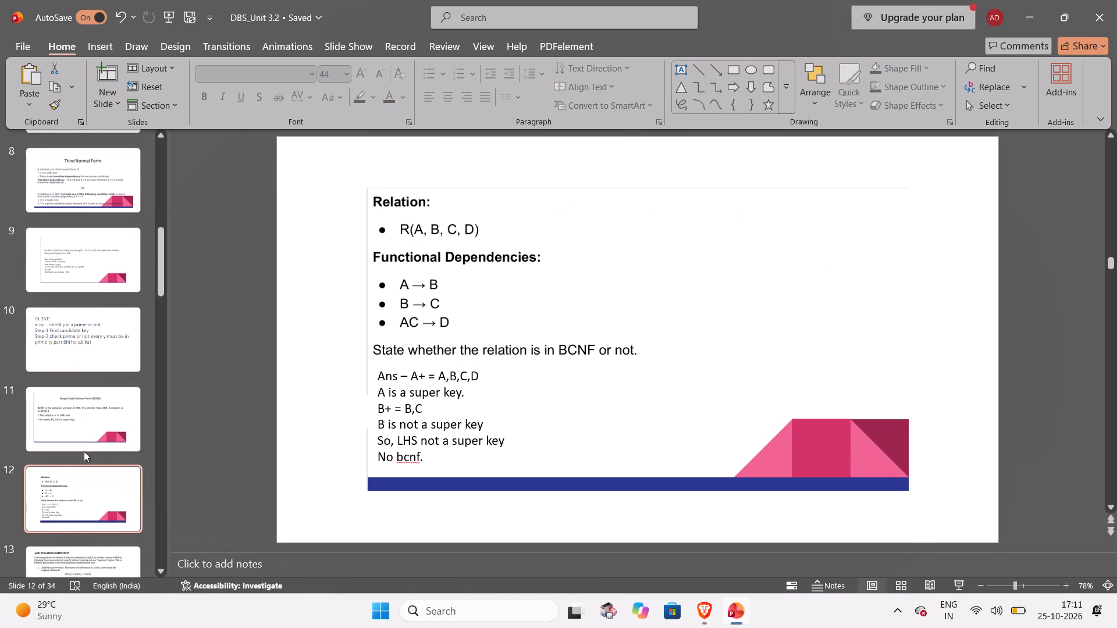
{"action": "scroll", "coordinate": [84, 451], "scroll_direction": "down", "scroll_amount": 2}
{"action": "left_click", "coordinate": [80, 480]}
{"action": "scroll", "coordinate": [79, 480], "scroll_direction": "down", "scroll_amount": 2}
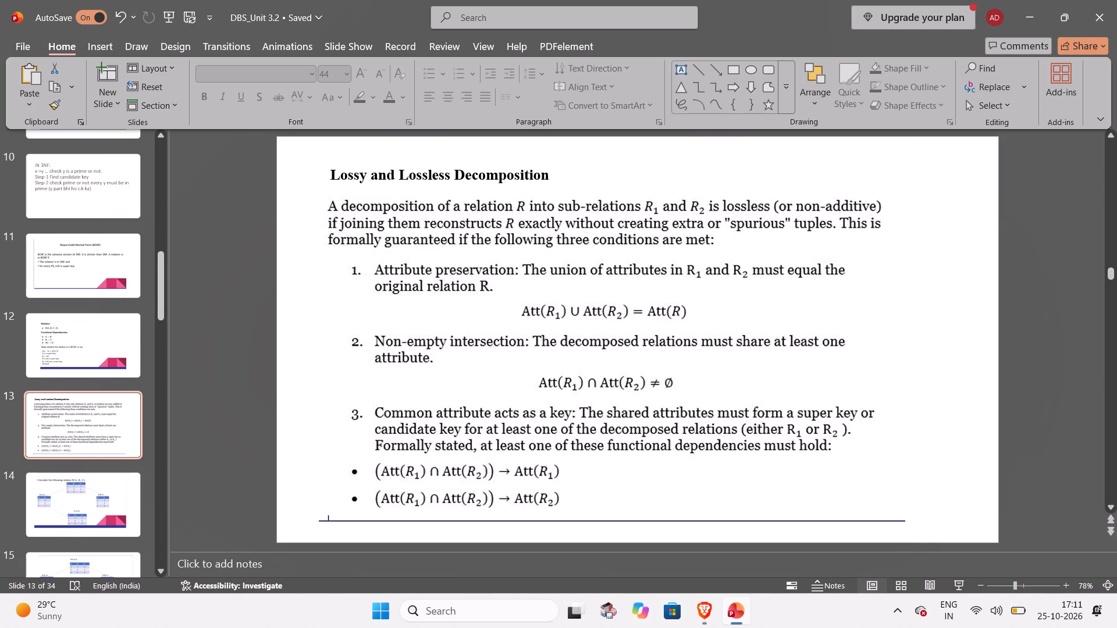
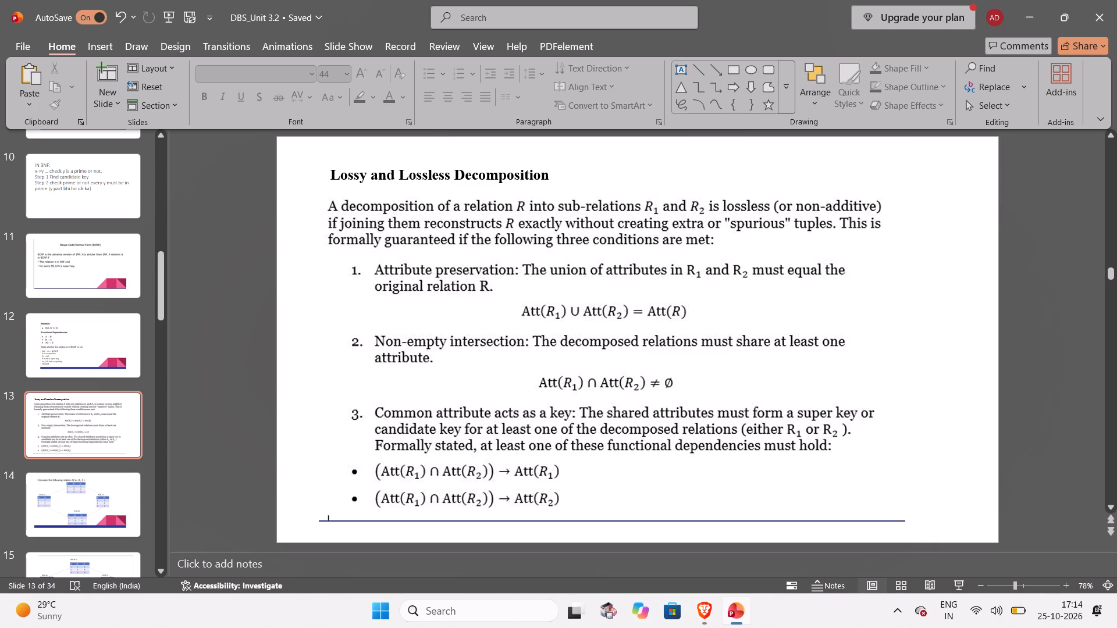
Review and compare the two decomposition examples of relation R(A, B, C) on slides 14 and 15.
{"action": "scroll", "coordinate": [496, 440], "scroll_direction": "down", "scroll_amount": 1}
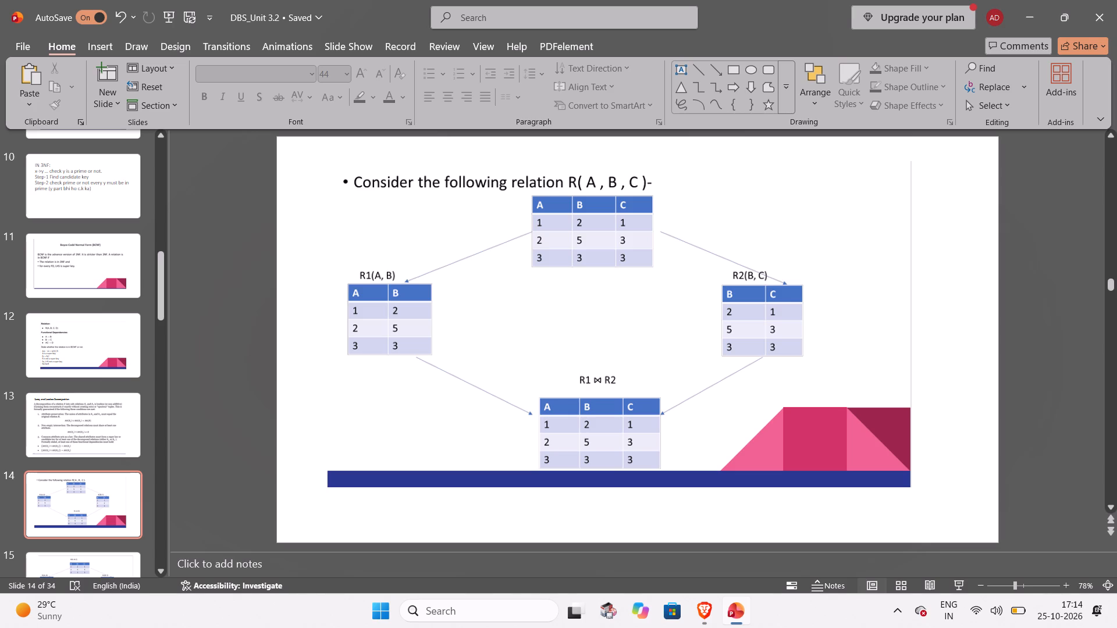
{"action": "left_click", "coordinate": [1074, 221]}
{"action": "key", "text": "Down"}
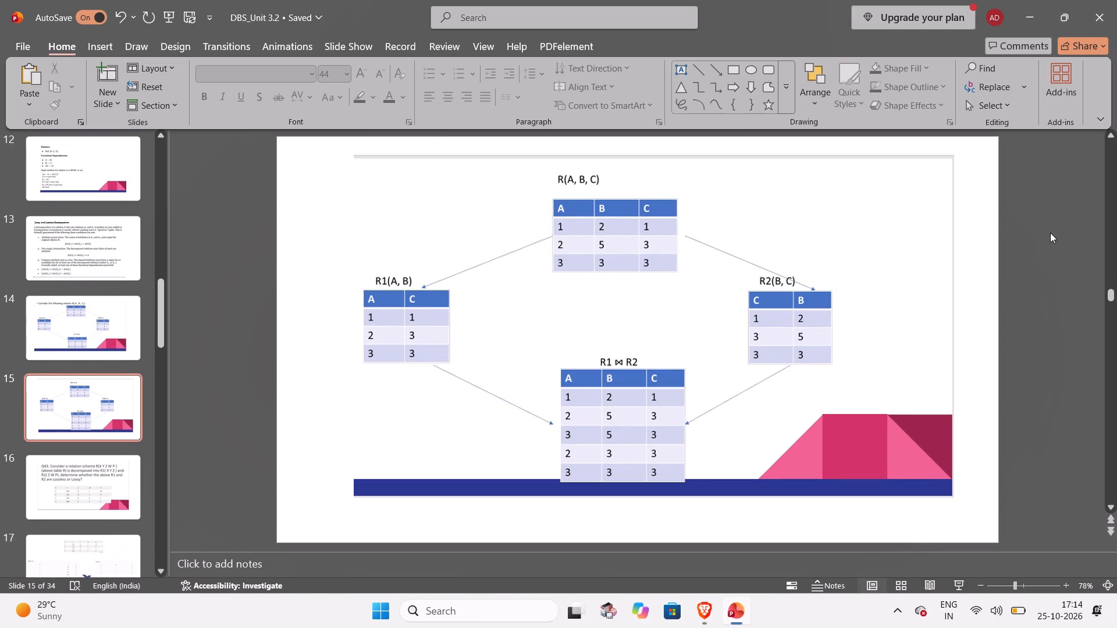
{"action": "key", "text": "Up"}
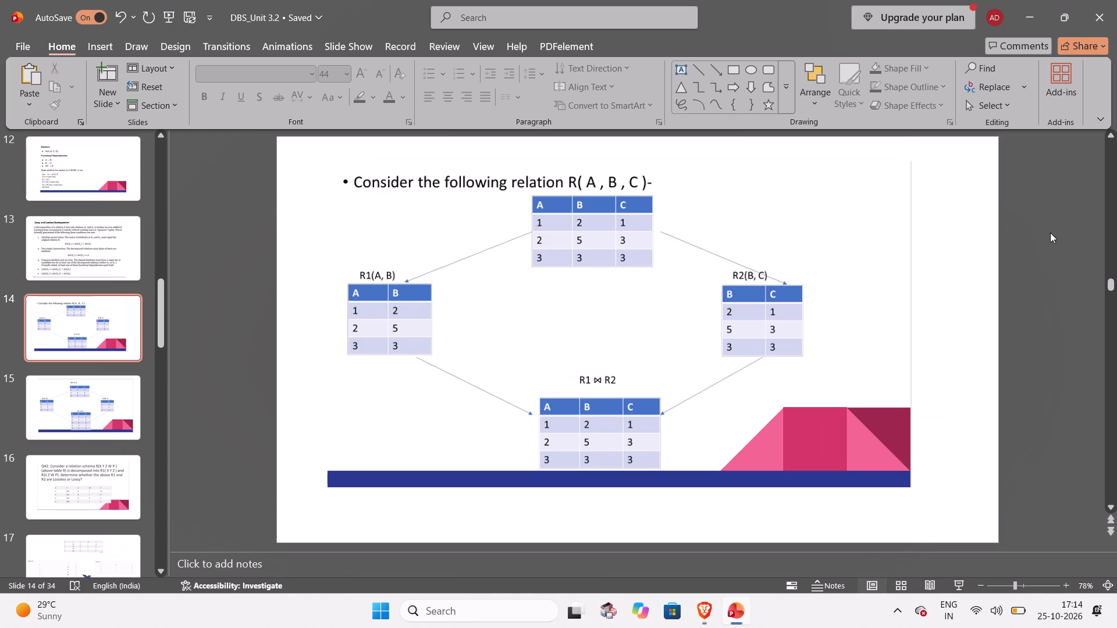
{"action": "key", "text": "Down"}
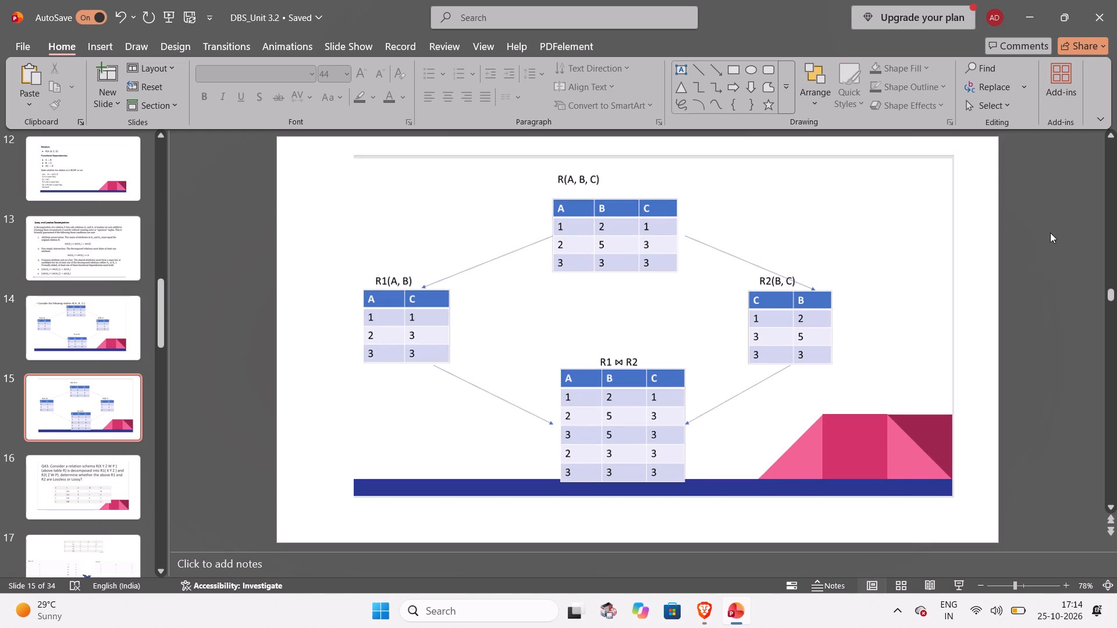
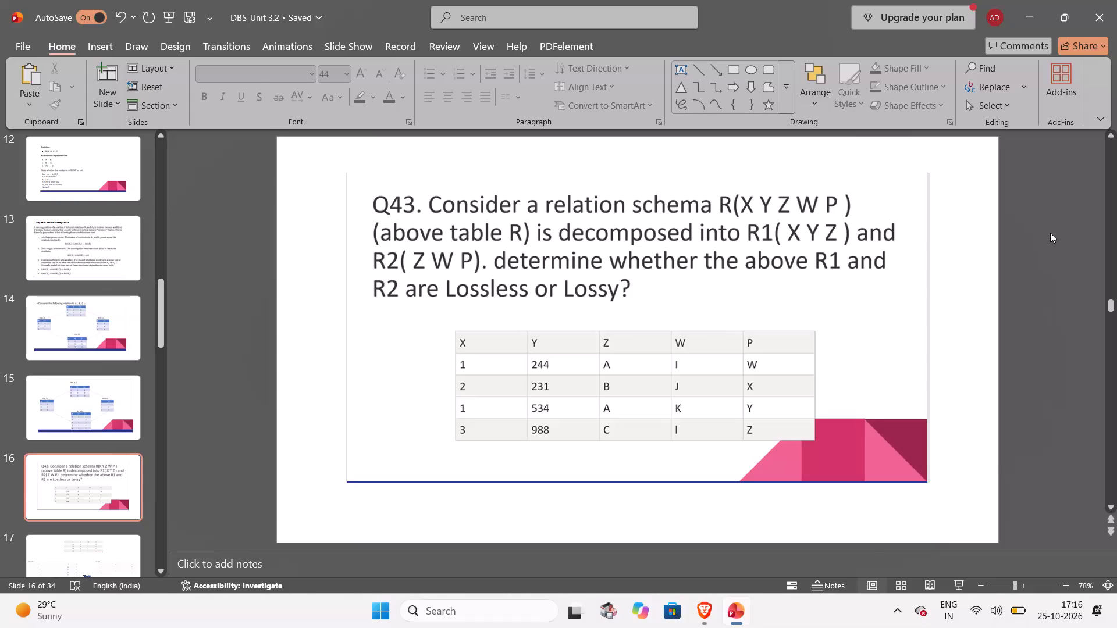
Review the decomposition slides 17 to 19, and go back to the Lossy and Lossless Decomposition slide 13.
{"action": "key", "text": "Down"}
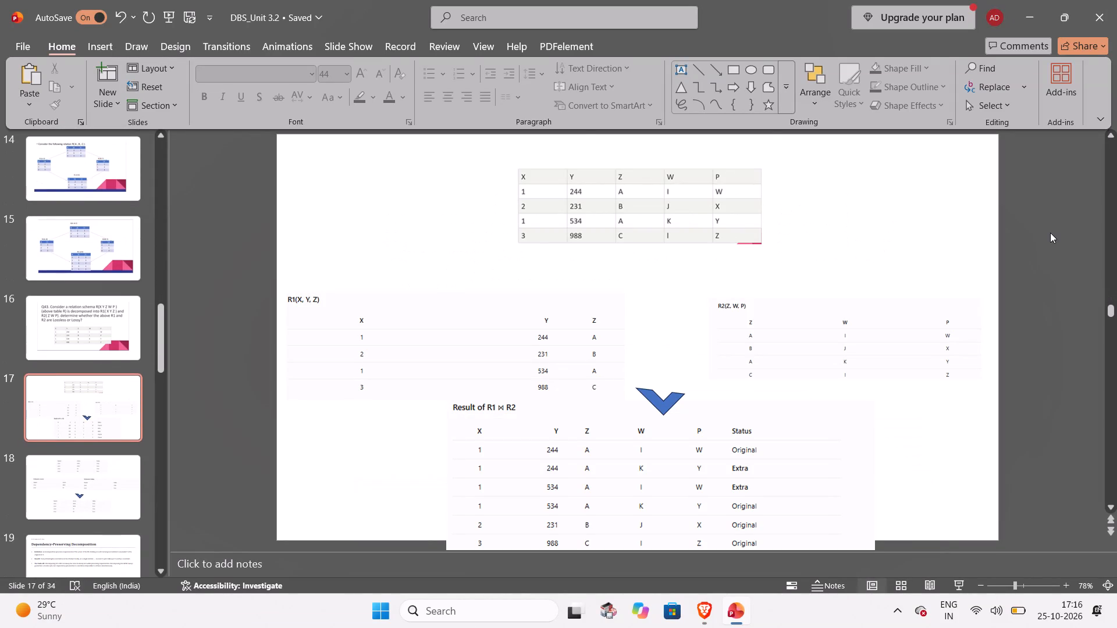
{"action": "key", "text": "Down"}
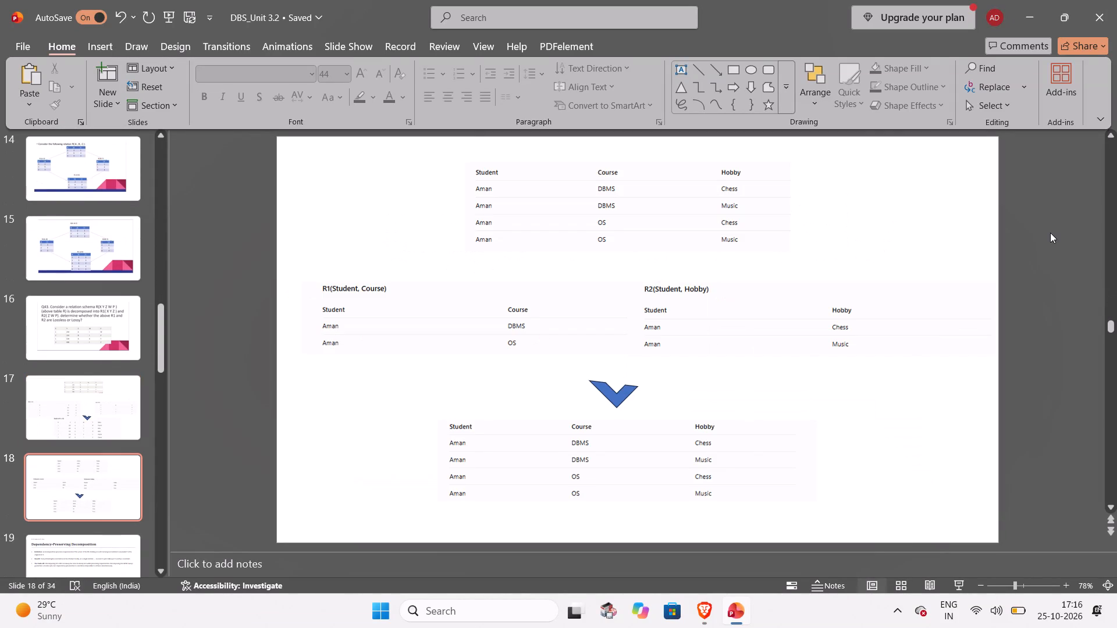
{"action": "key", "text": "Down"}
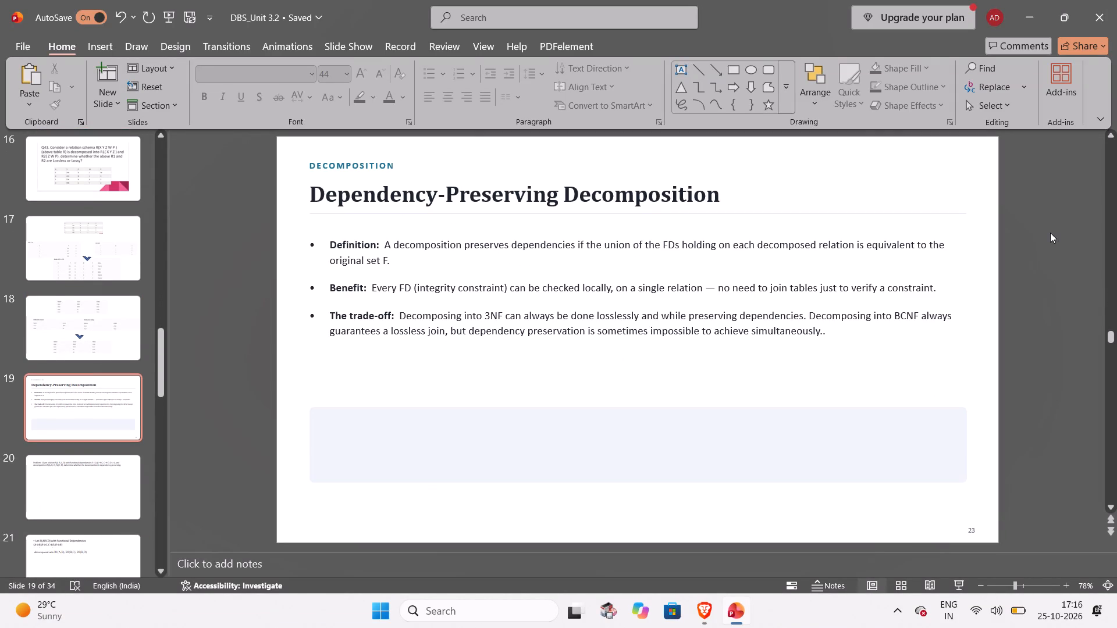
{"action": "key", "text": "Up"}
{"action": "key", "text": "Up"}
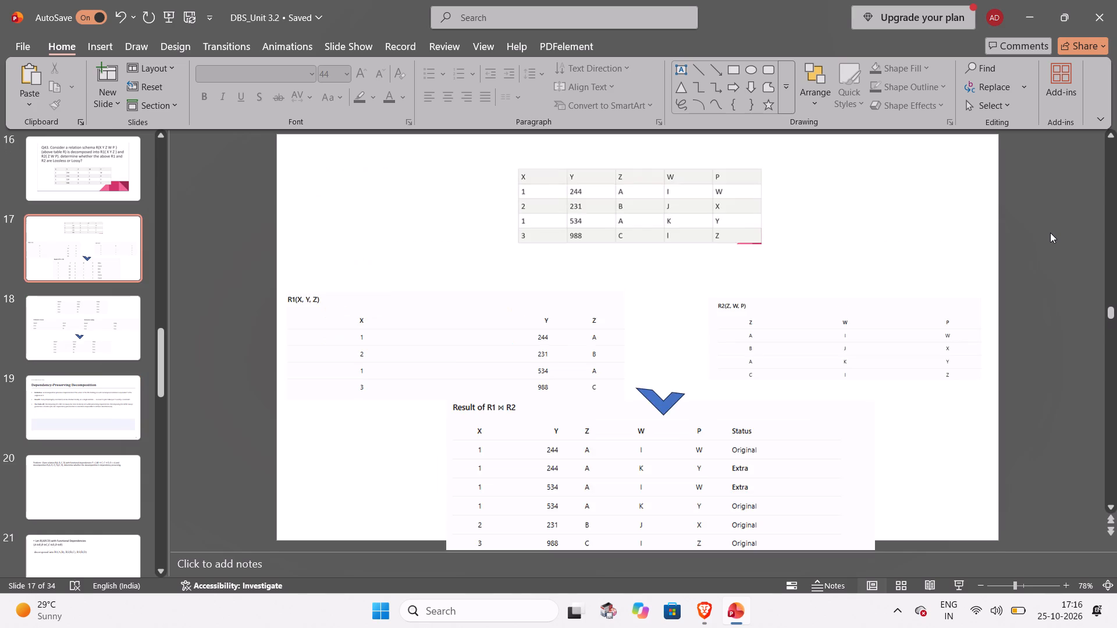
{"action": "key", "text": "Up"}
{"action": "key", "text": "Up"}
{"action": "key", "text": "Up"}
{"action": "key", "text": "Up"}
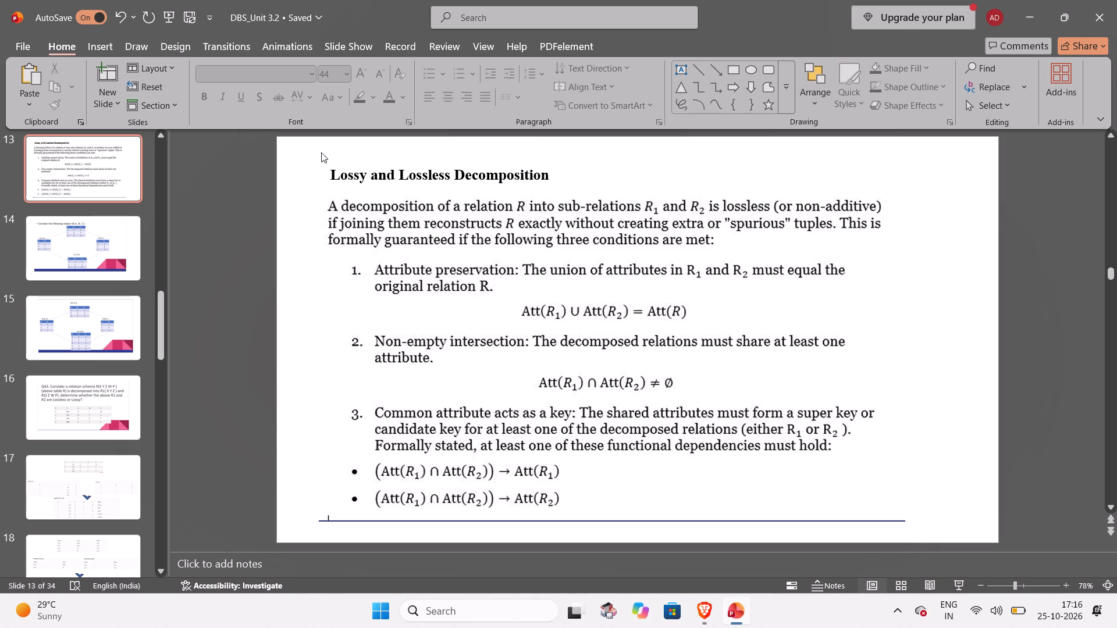
Move the picture with the lossless decomposition conditions on slide 13 slightly to the left beneath the heading.
{"action": "left_click", "coordinate": [236, 199]}
{"action": "left_click_drag", "start_coordinate": [332, 170], "coordinate": [532, 176]}
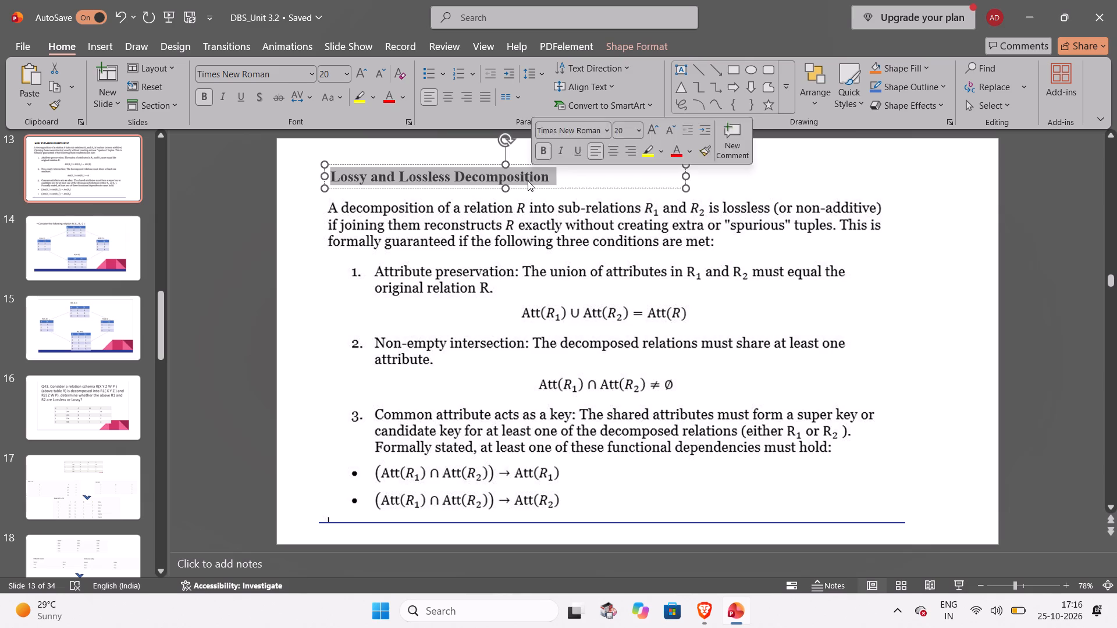
{"action": "left_click_drag", "start_coordinate": [245, 187], "coordinate": [241, 197]}
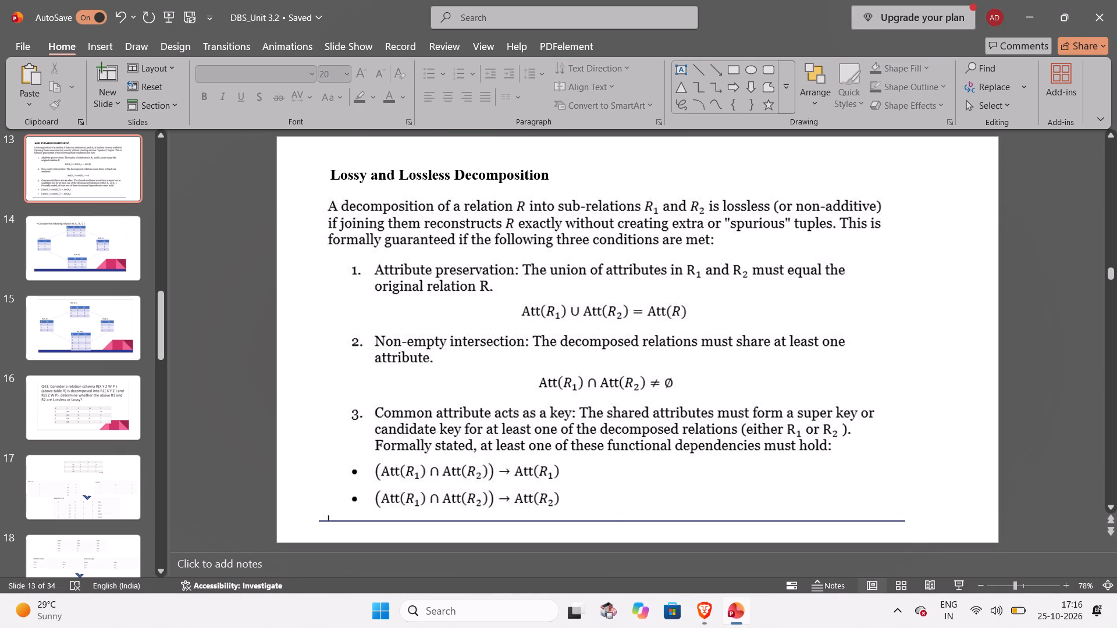
{"action": "left_click", "coordinate": [319, 205]}
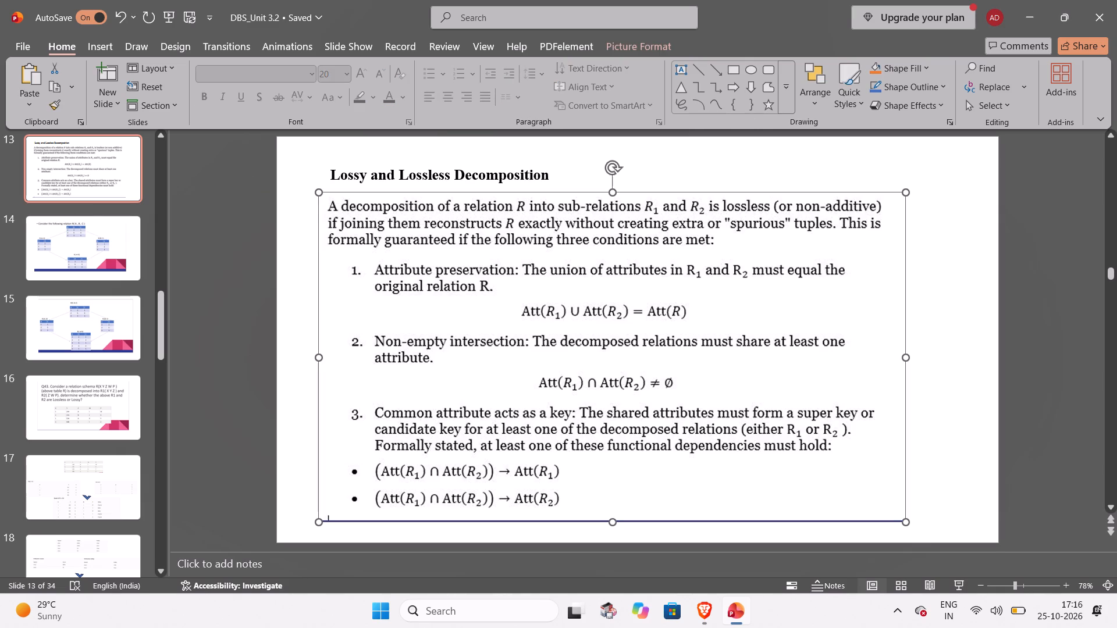
{"action": "left_click", "coordinate": [346, 217]}
{"action": "left_click_drag", "start_coordinate": [337, 207], "coordinate": [355, 206]}
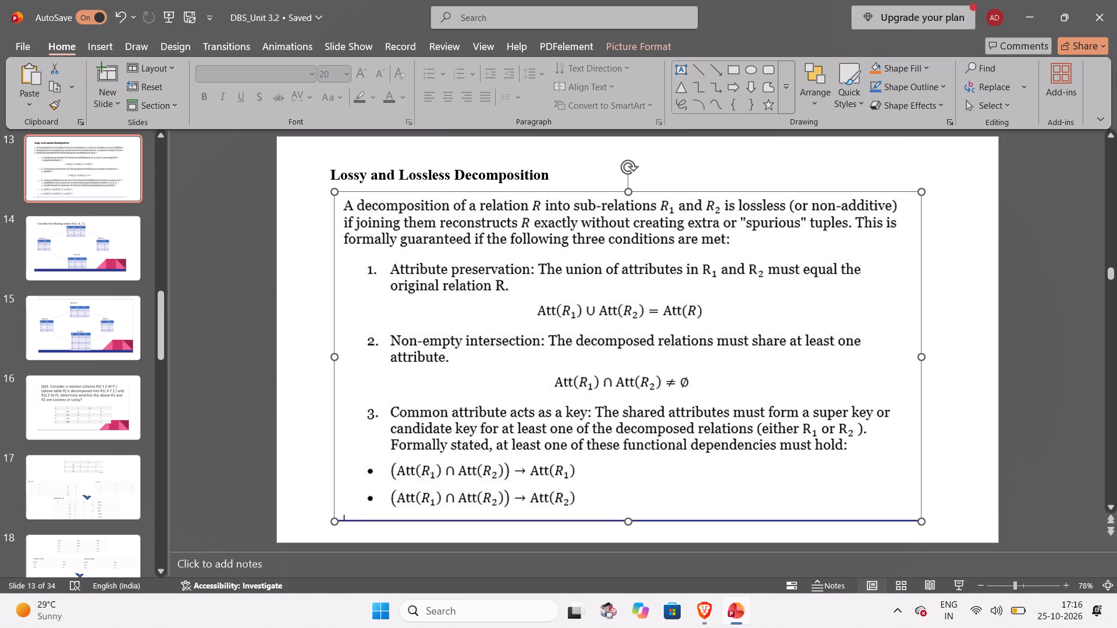
{"action": "left_click_drag", "start_coordinate": [348, 199], "coordinate": [324, 198]}
{"action": "left_click", "coordinate": [254, 222]}
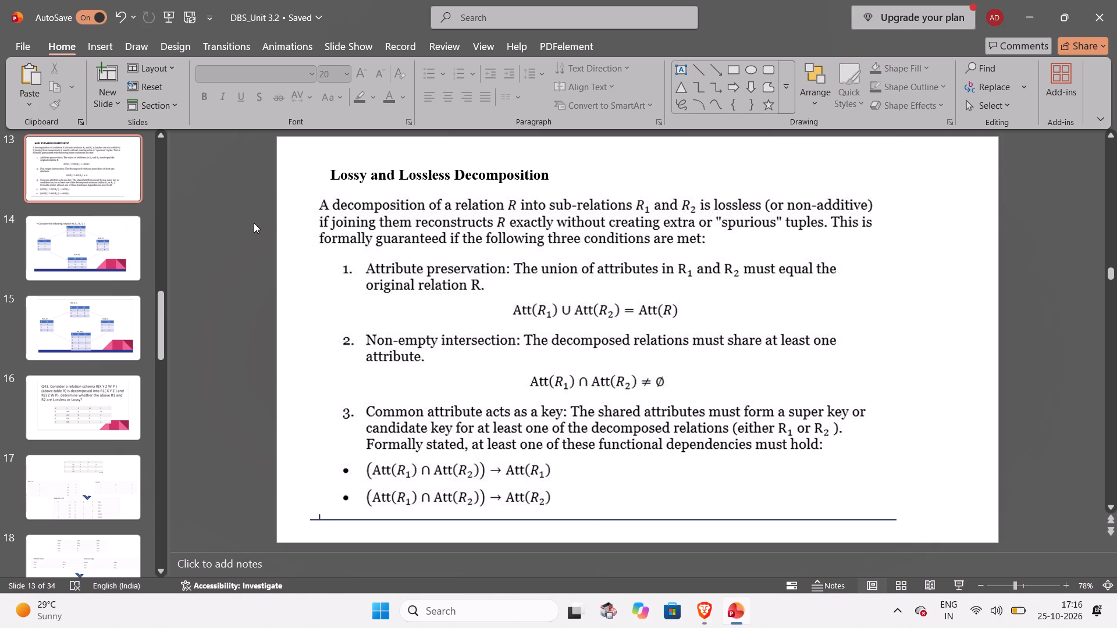